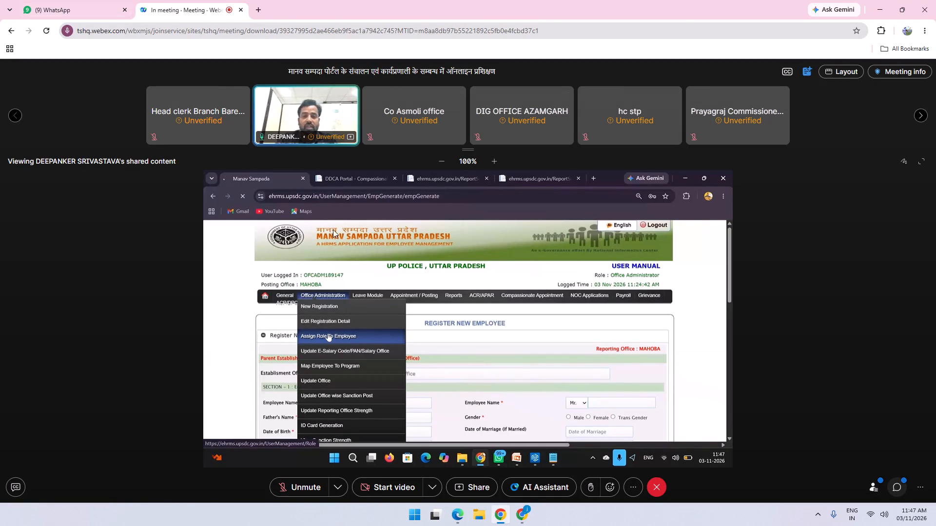
Switch to the NEW NR 2025 spreadsheet in Edge, search the hob 2026 sheet for the employee's ID number and step through its entries.
key(alt+Tab)
click(356, 228)
key(ctrl+f)
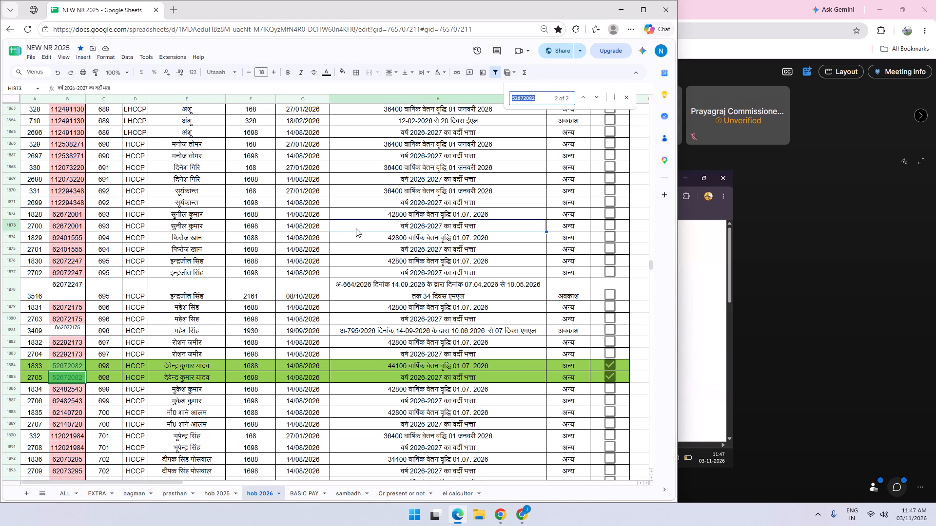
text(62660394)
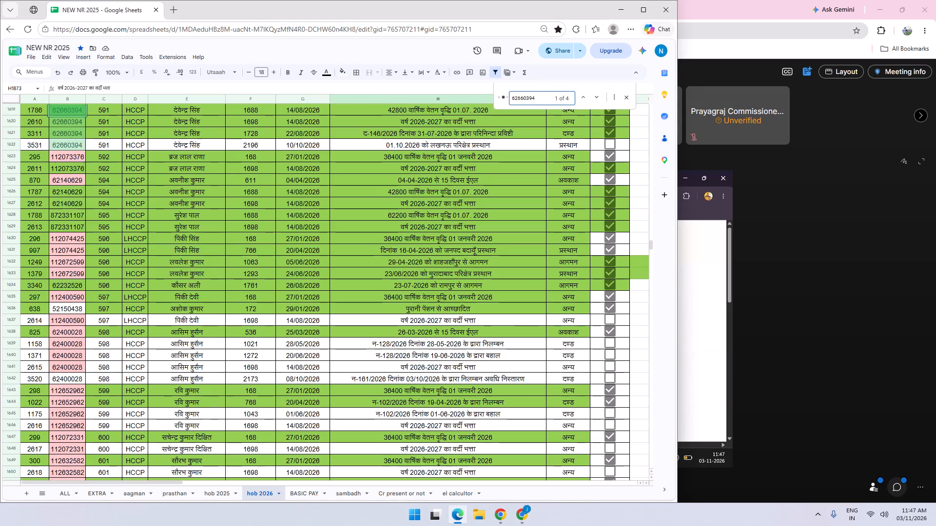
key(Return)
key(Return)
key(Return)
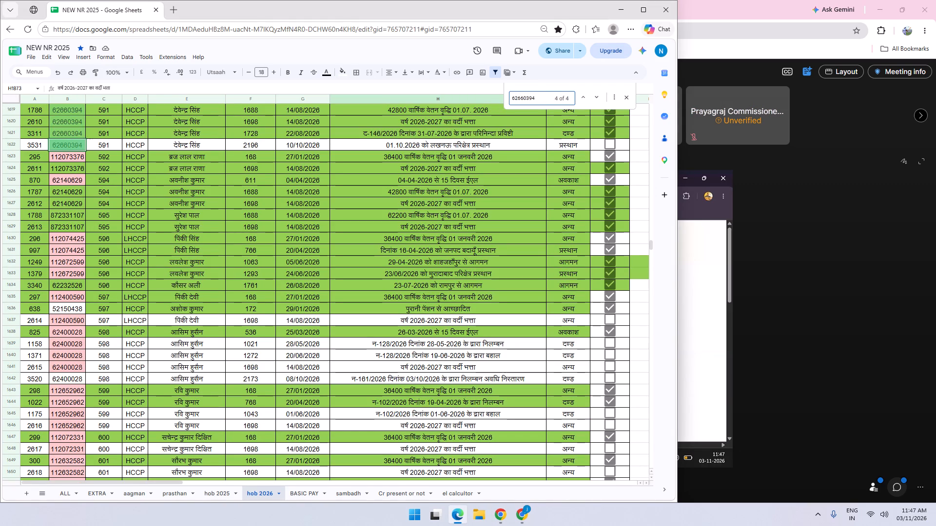
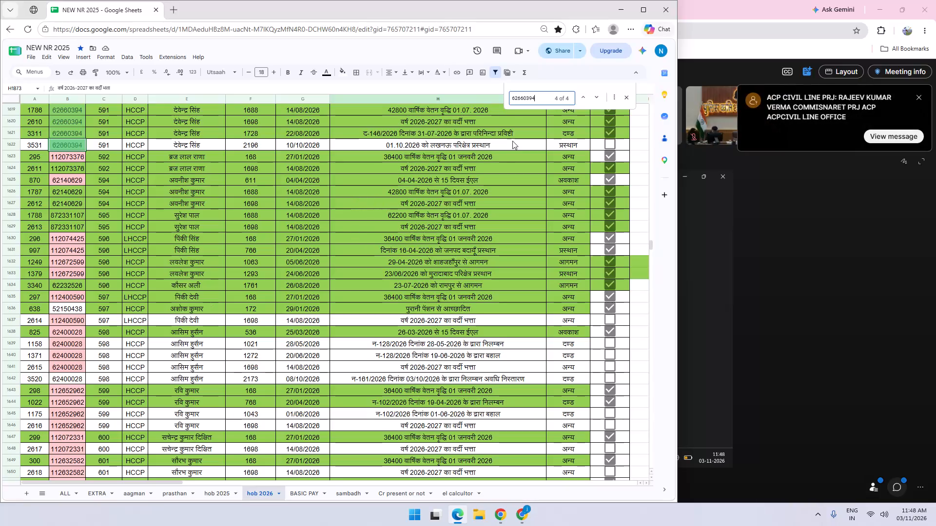
Tick the checkbox for the employee's Lucknow zone departure entry dated 10/10/2026, in row 1622 of the hob 2026 sheet.
click(605, 144)
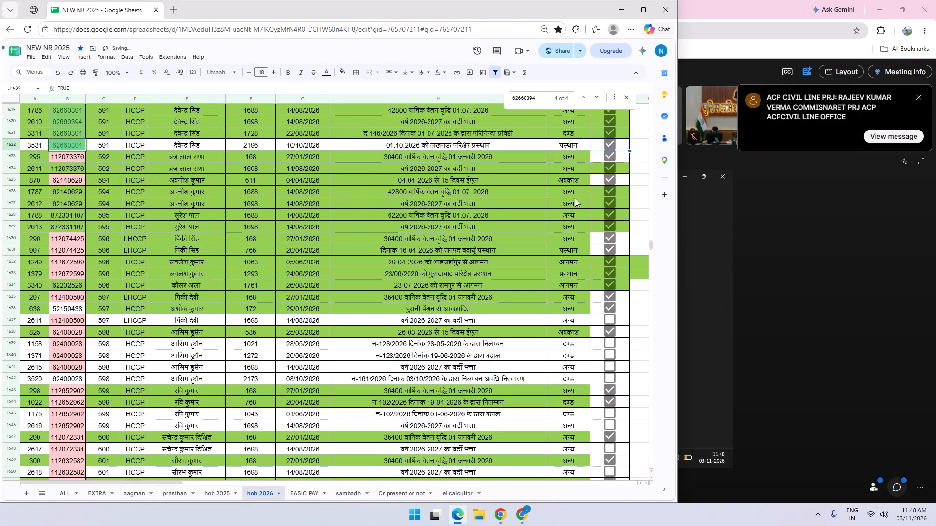
click(463, 258)
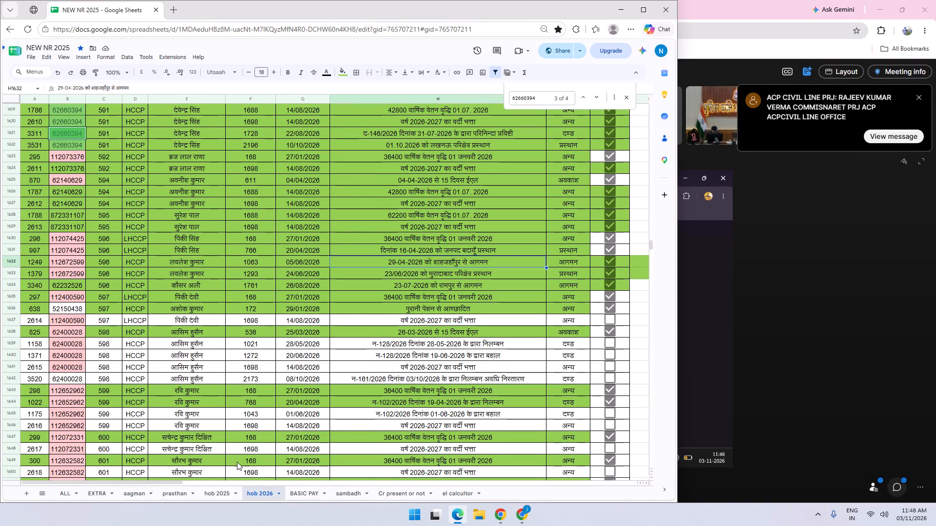
Open the prasthan sheet and examine the departure records, including the destination, date and remarks columns above row 598.
click(162, 494)
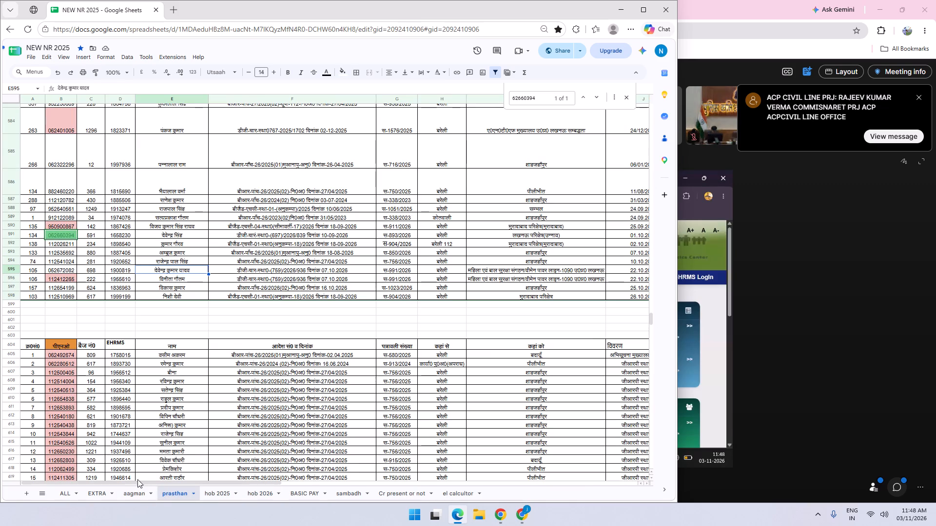
click(137, 479)
drag(136, 483, 271, 495)
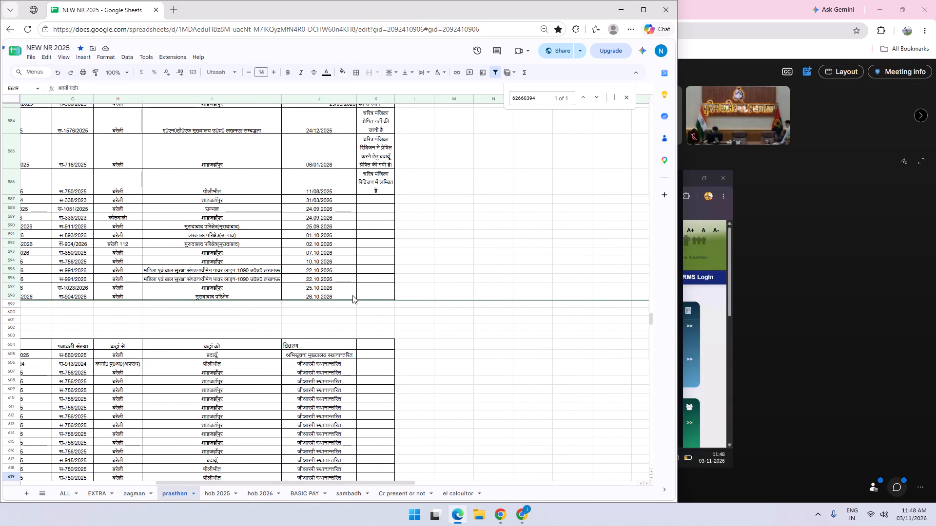
scroll(414, 321, up, 7)
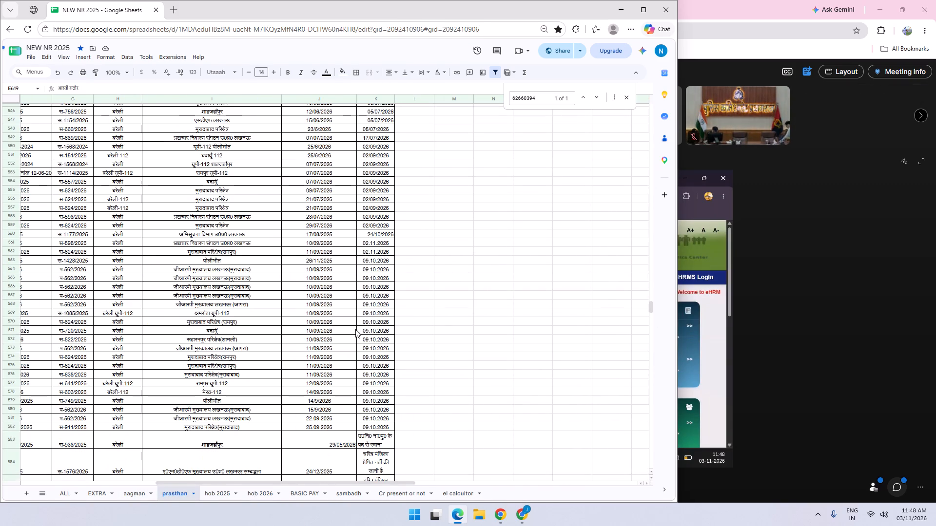
scroll(384, 232, up, 13)
scroll(381, 306, down, 7)
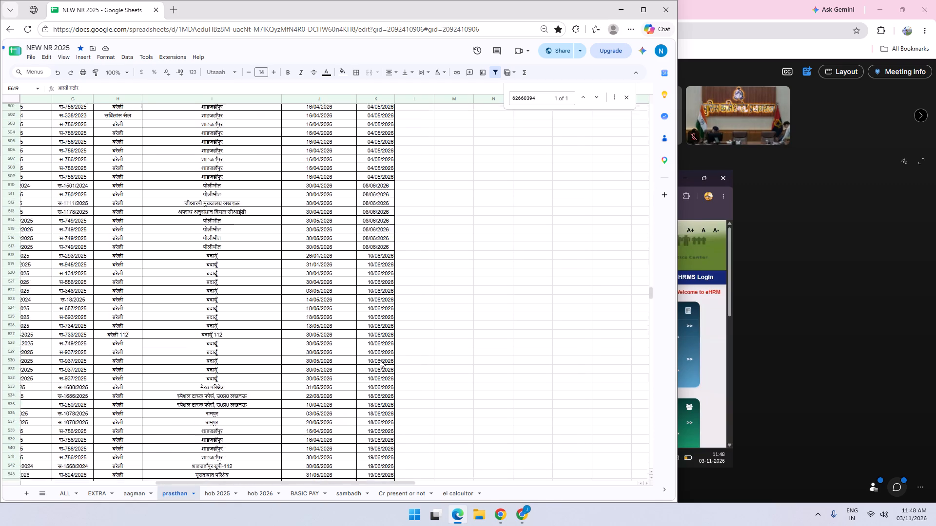
scroll(380, 360, down, 1)
scroll(377, 370, up, 1)
scroll(376, 372, down, 20)
scroll(376, 372, down, 2)
scroll(314, 408, up, 9)
scroll(319, 409, down, 1)
scroll(319, 409, up, 5)
scroll(354, 421, down, 3)
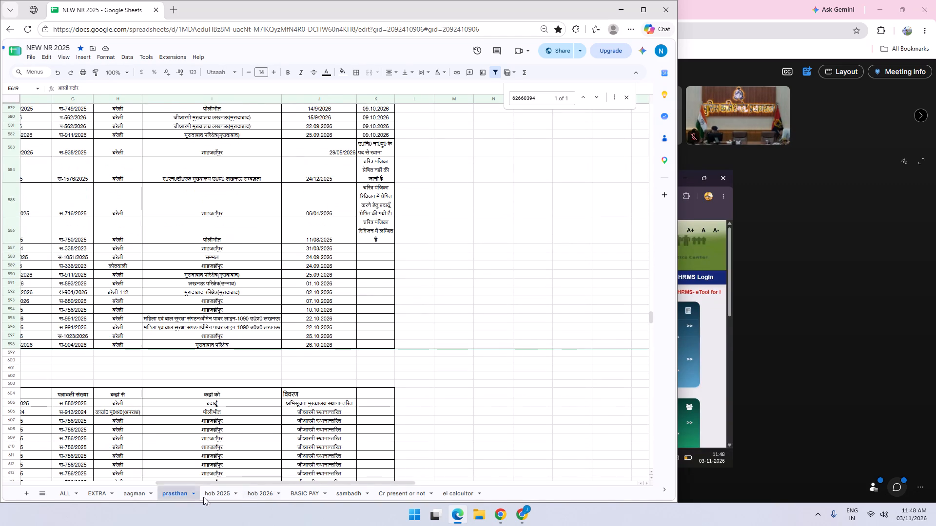
Open the hob 2025 sheet to view the employee's entries there.
click(228, 492)
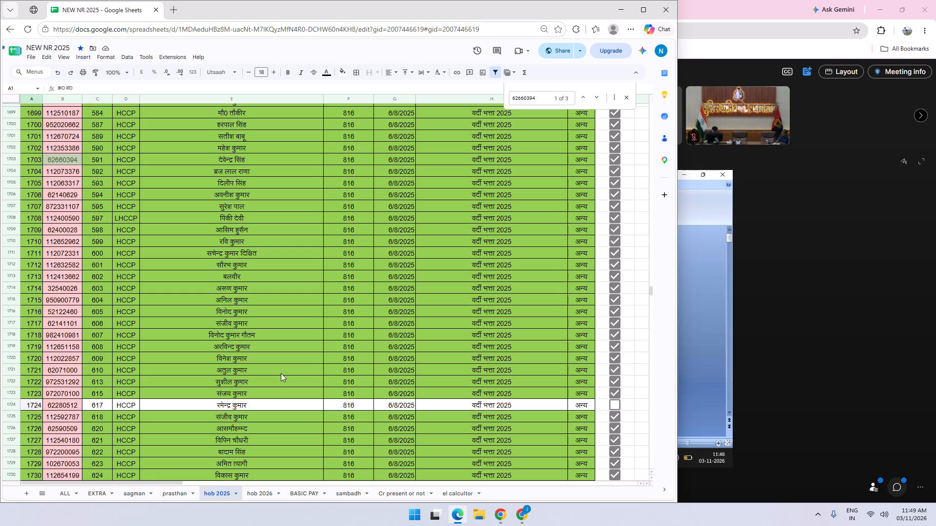
Switch to the Webex meeting in Chrome to view the shared Manav Sampada portal demonstration.
click(851, 357)
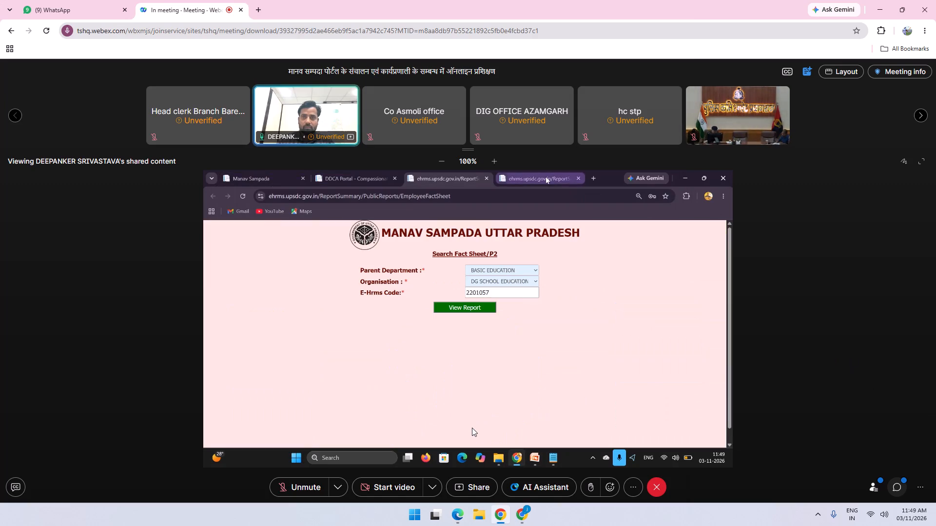
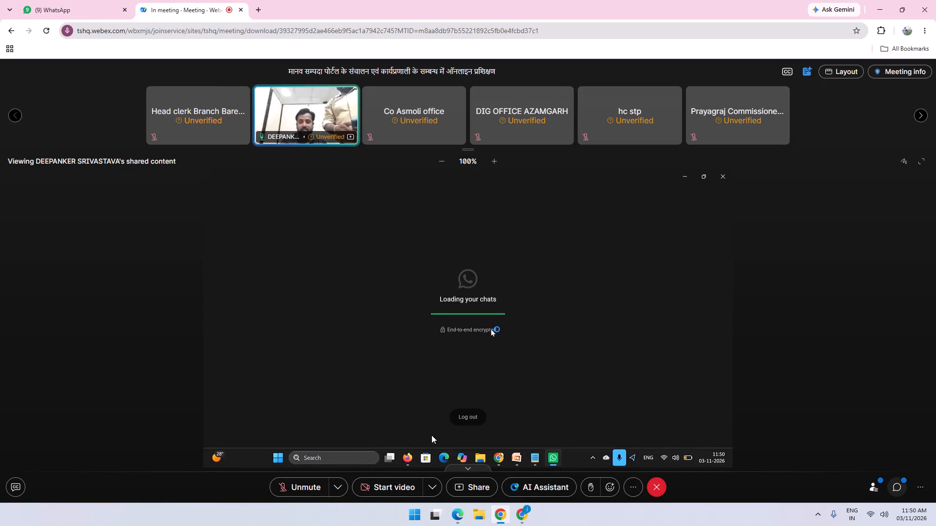
Switch to the NEW NR 2025 spreadsheet in Edge and open the ALL sheet in a maximized window.
click(459, 515)
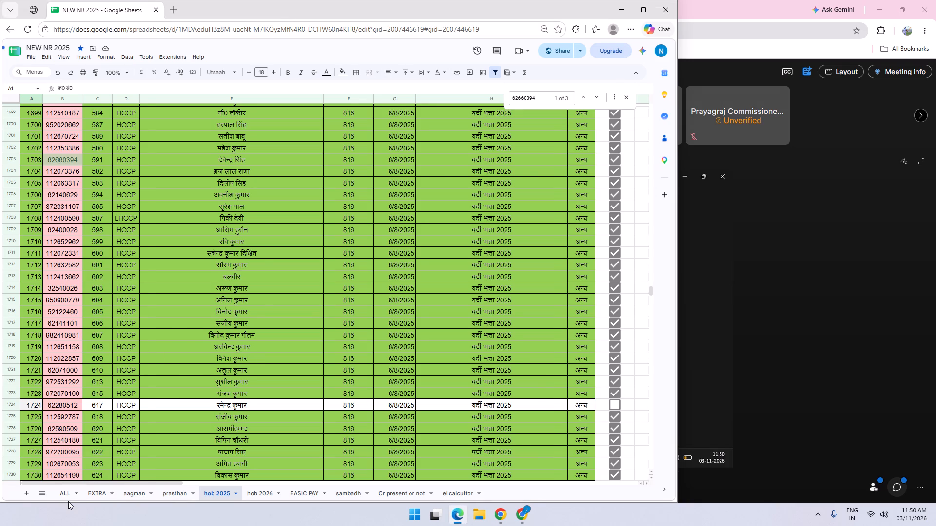
click(65, 496)
click(639, 10)
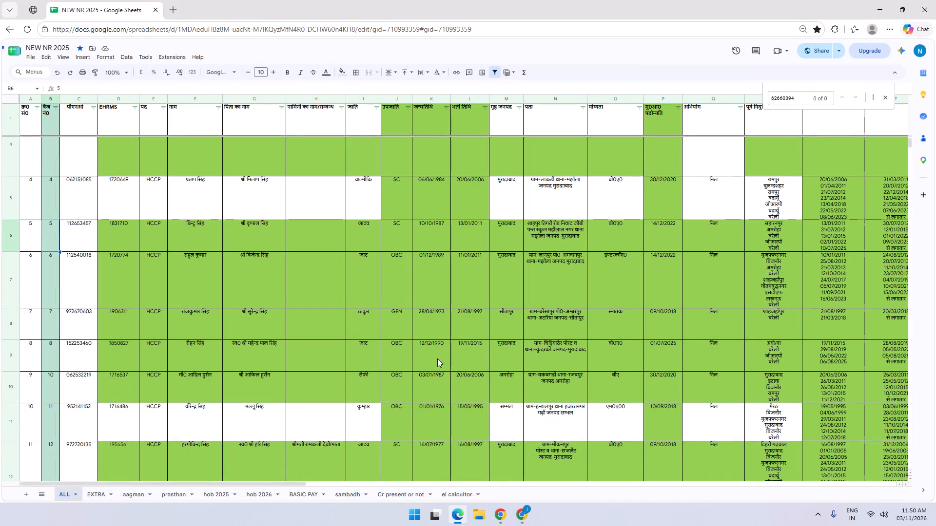
click(465, 293)
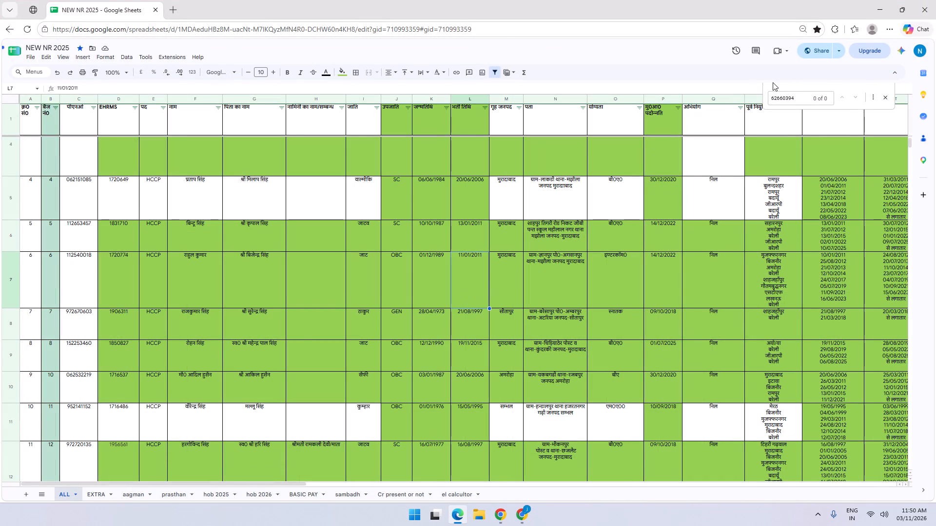
drag(799, 95, 671, 82)
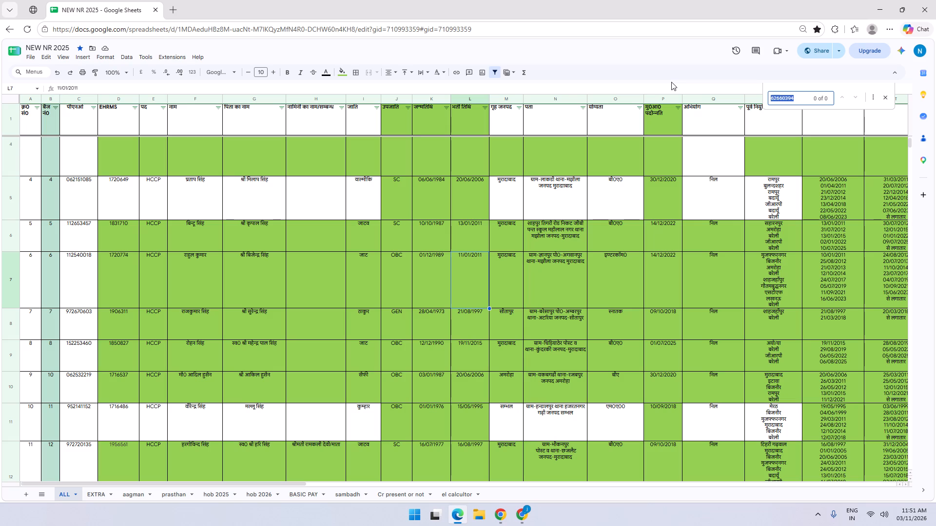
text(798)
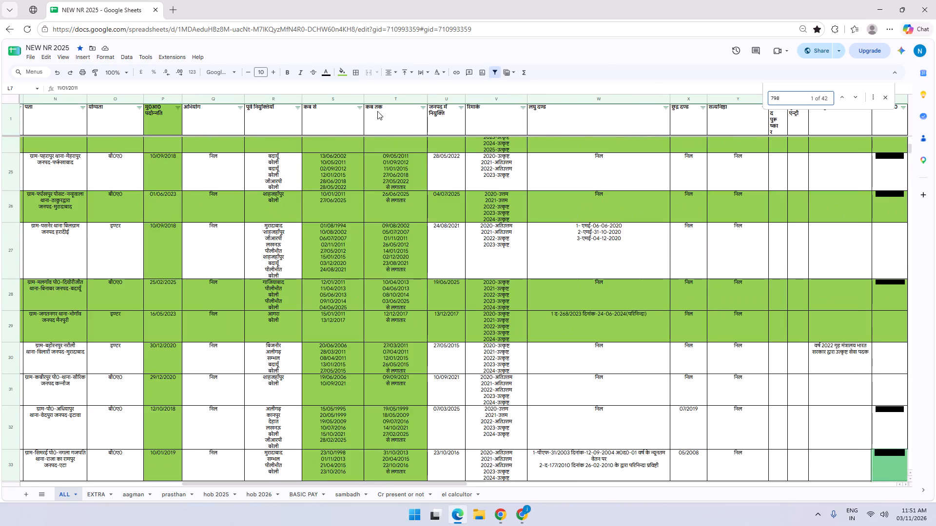
drag(331, 483, 75, 445)
scroll(47, 419, down, 6)
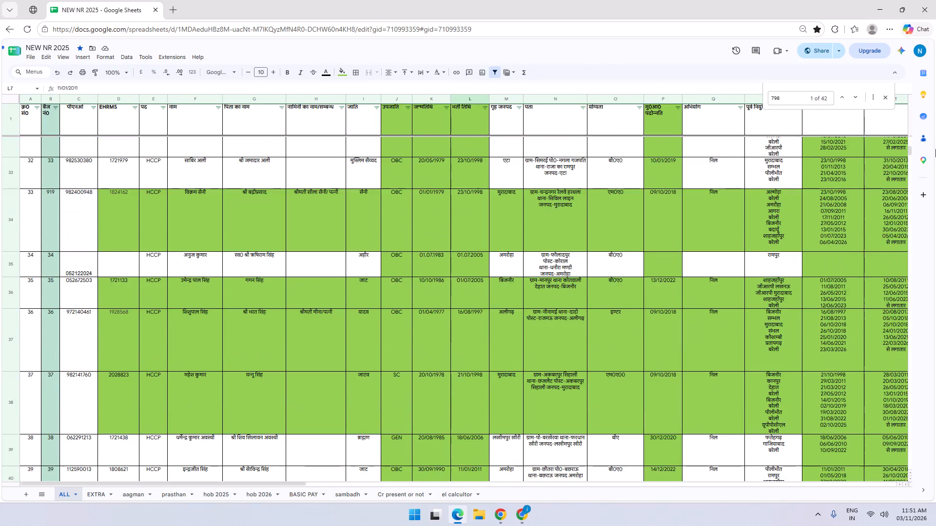
drag(907, 148, 892, 216)
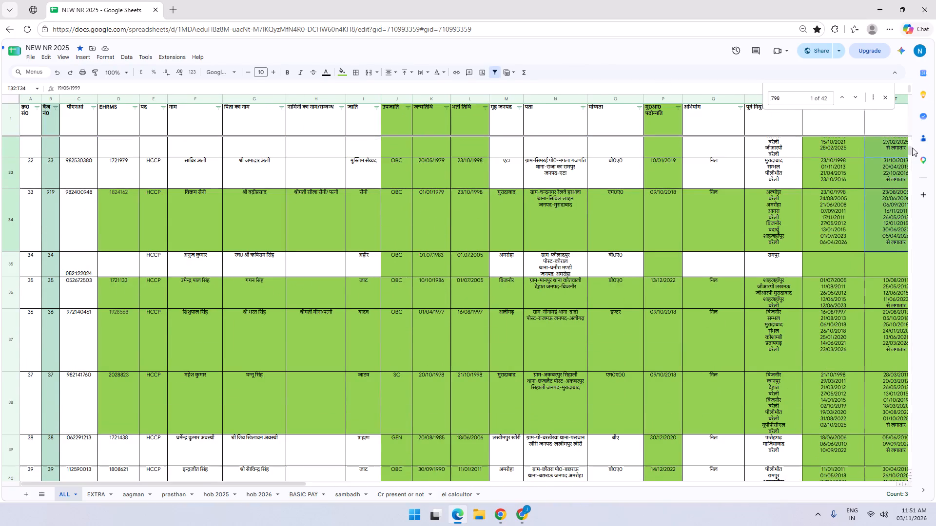
click(912, 148)
drag(908, 150, 898, 322)
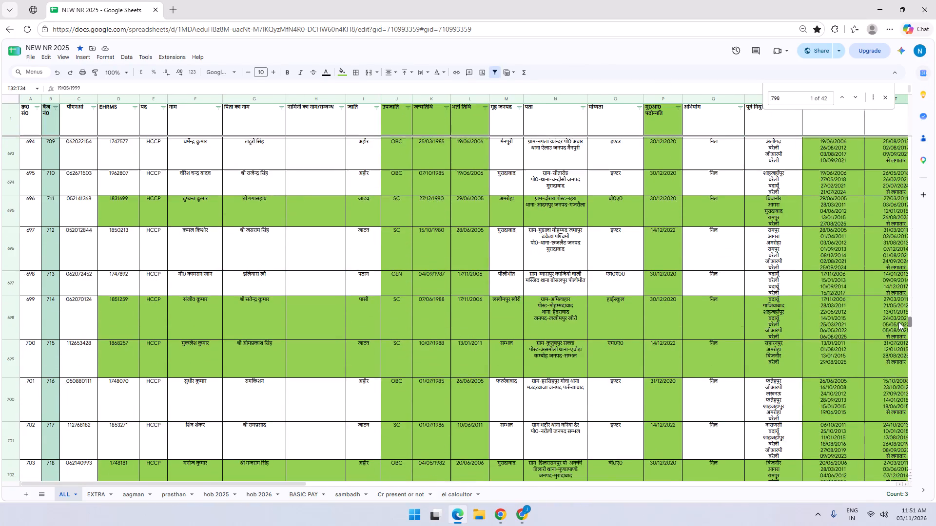
drag(898, 322, 894, 346)
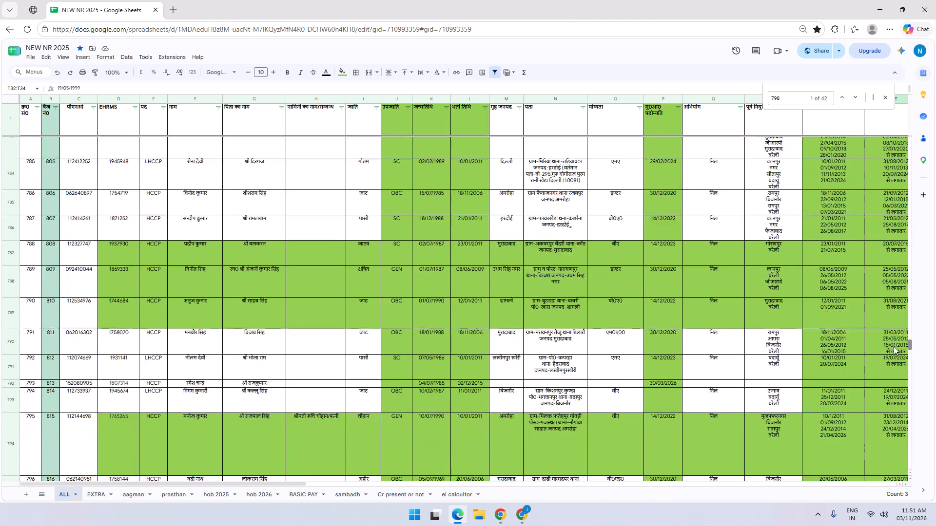
drag(894, 346, 893, 348)
scroll(0, 234, up, 3)
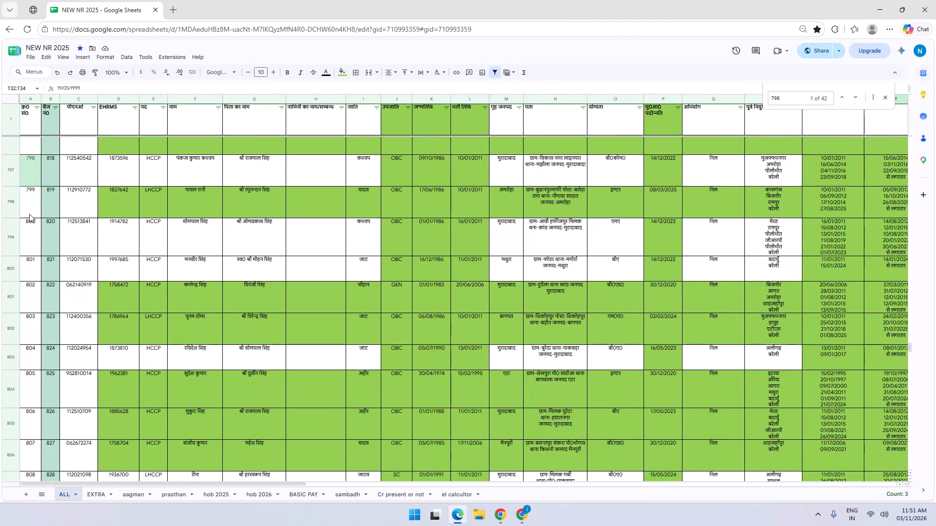
click(31, 165)
scroll(66, 165, up, 15)
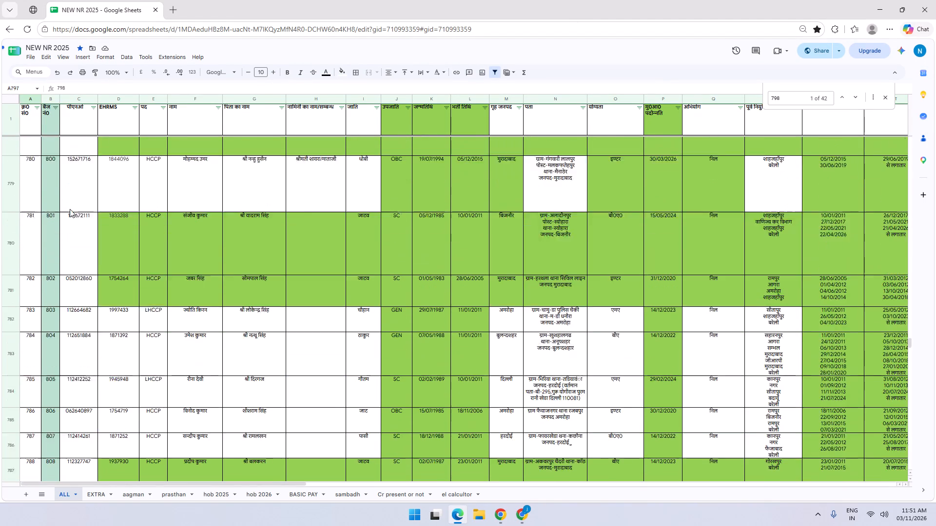
scroll(70, 209, up, 3)
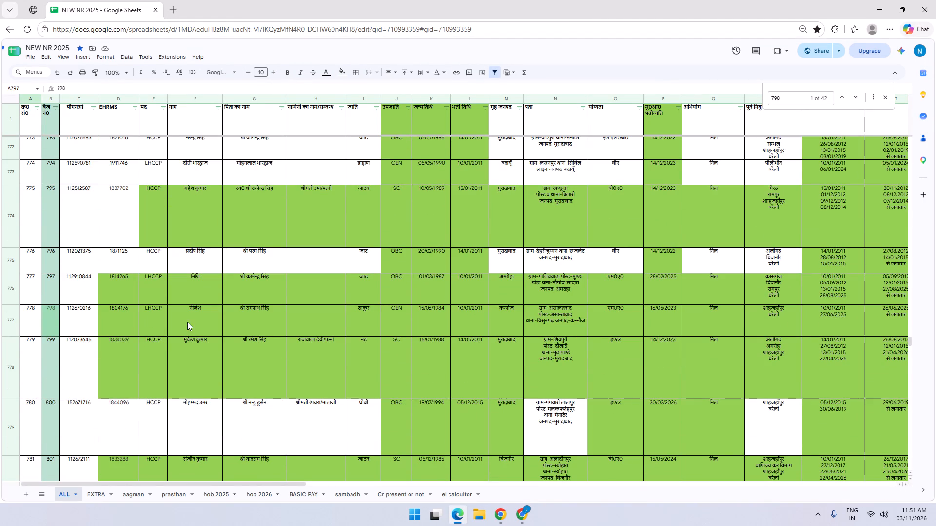
click(188, 322)
key(Left)
key(Left)
key(Left)
key(Left)
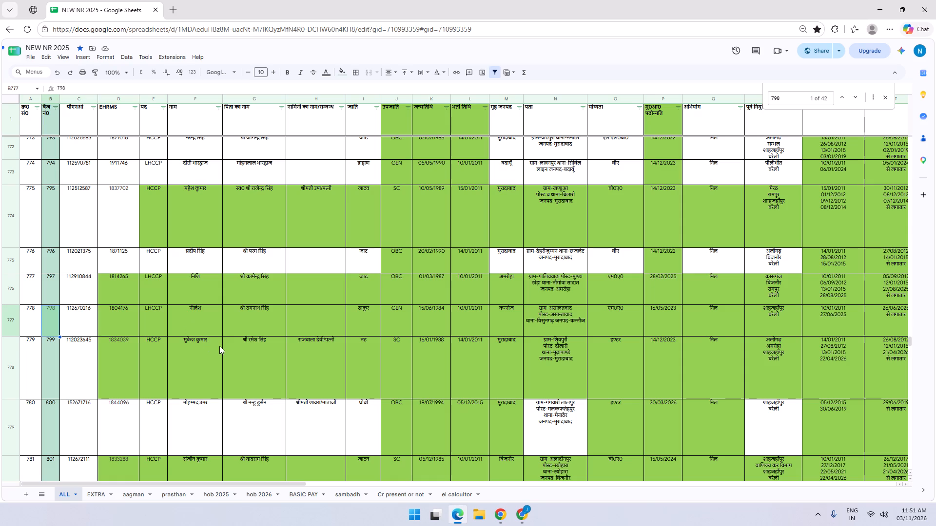
Examine the employee's record in row 777 from the EHRMS column through service history and remarks to the current posting column.
key(Right)
key(Right)
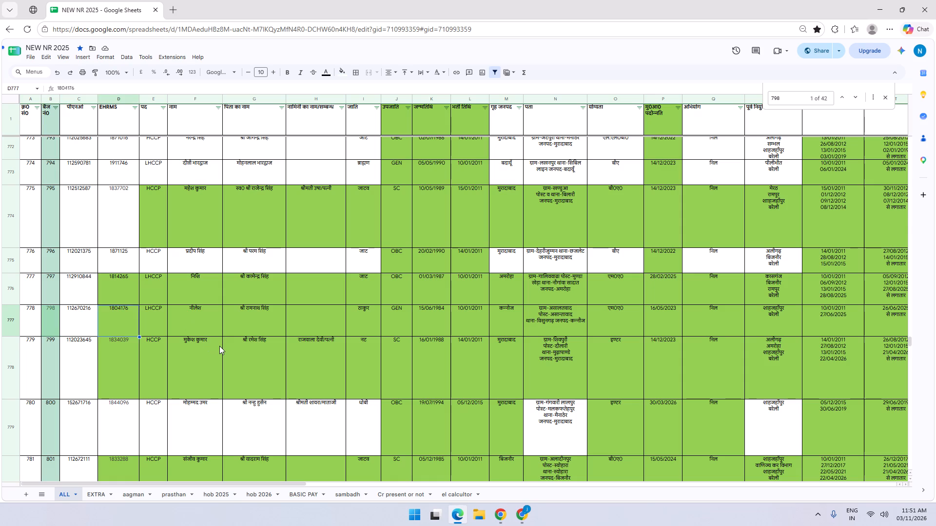
key(Right)
key(Right)
key(Right)
key(Right)
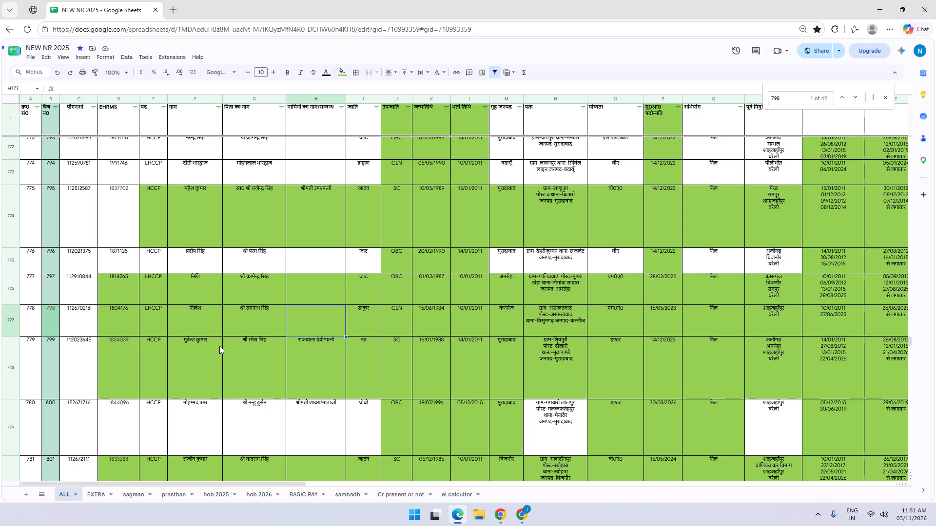
key(Left)
key(Right)
key(Right)
key(Right)
key(Right)
key(Right)
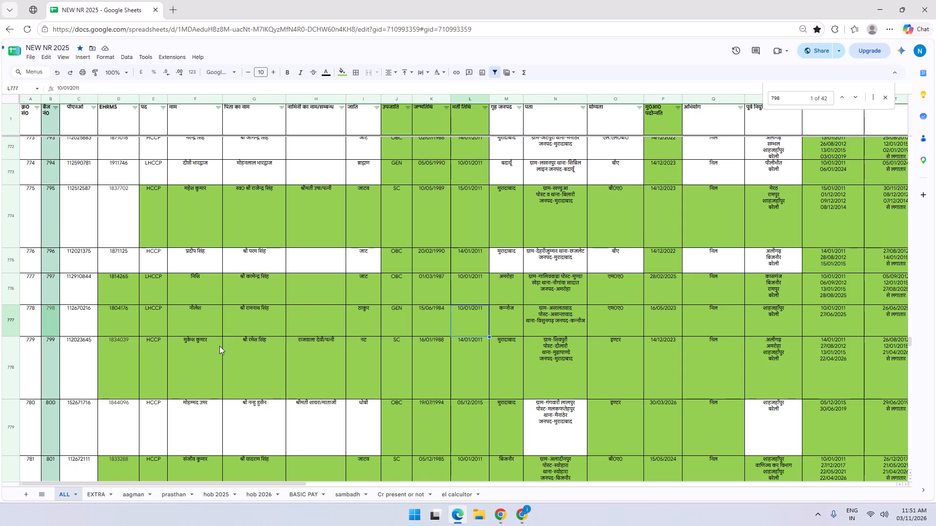
key(Left)
key(Left)
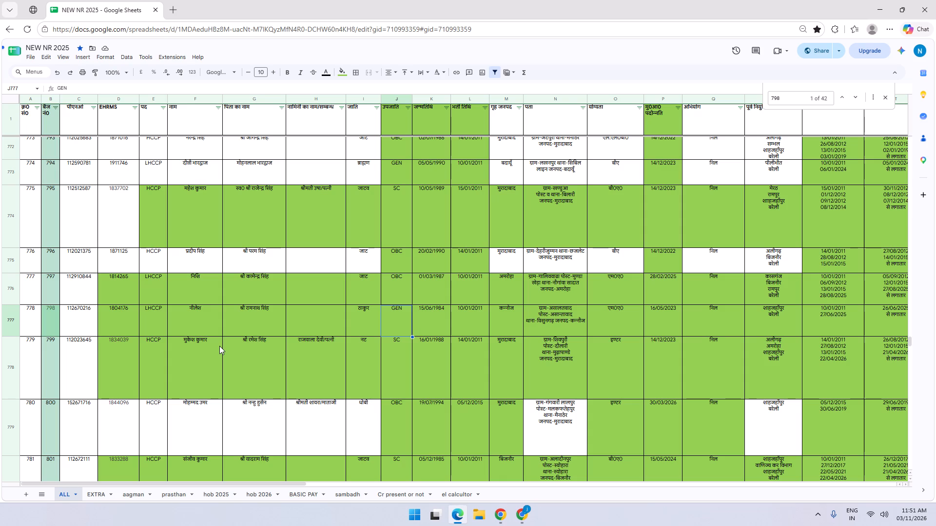
key(Right)
key(Right)
key(Right)
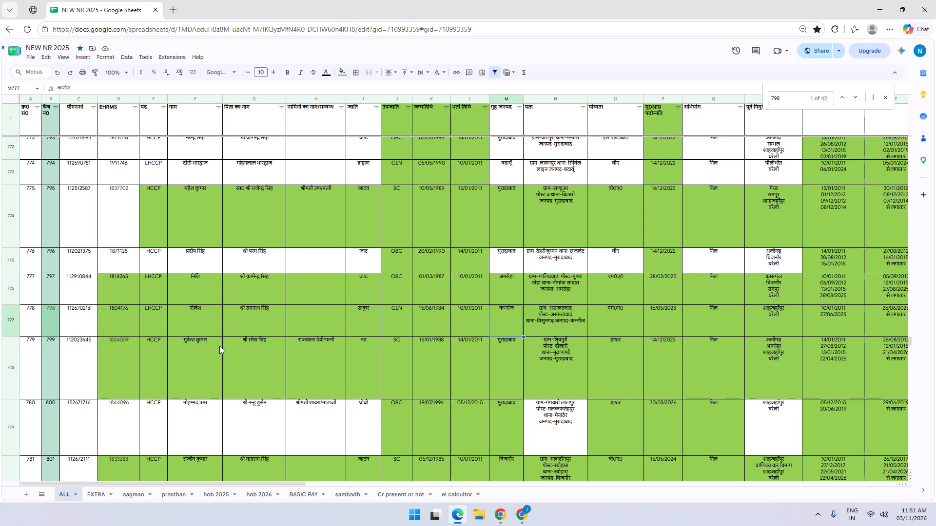
key(Right)
key(Right)
key(Right)
key(Right)
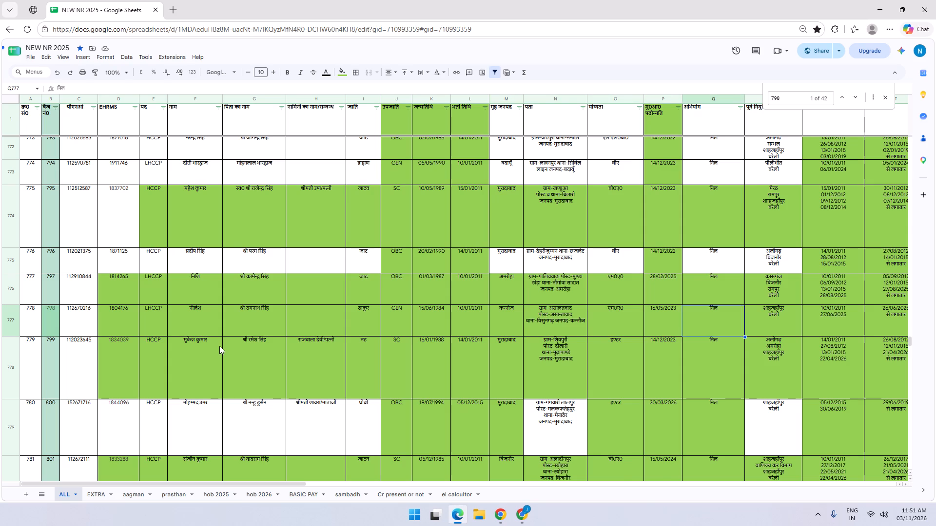
key(Right)
key(Right)
key(Right)
key(Right)
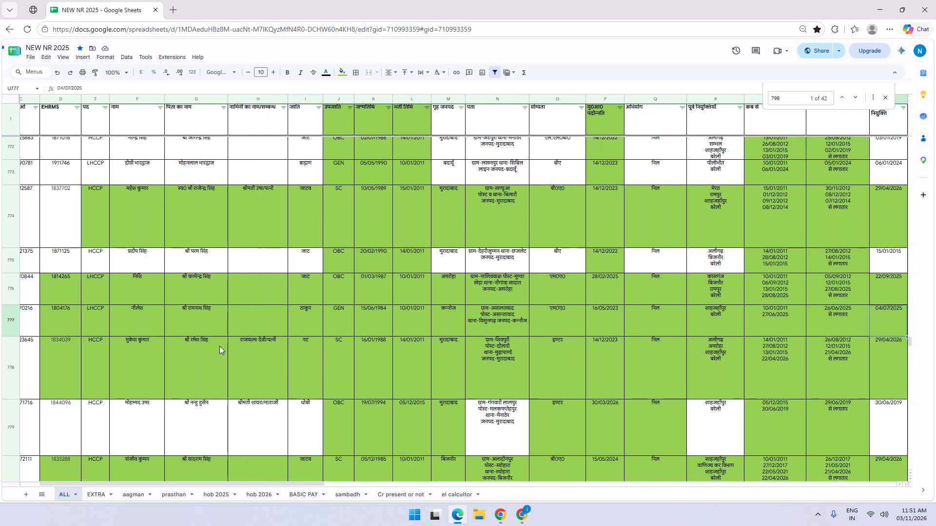
key(Right)
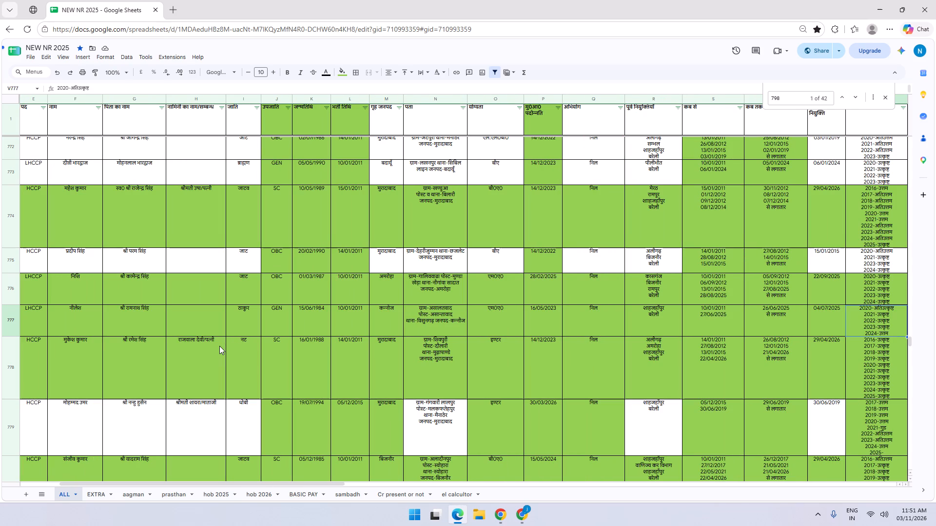
key(Right)
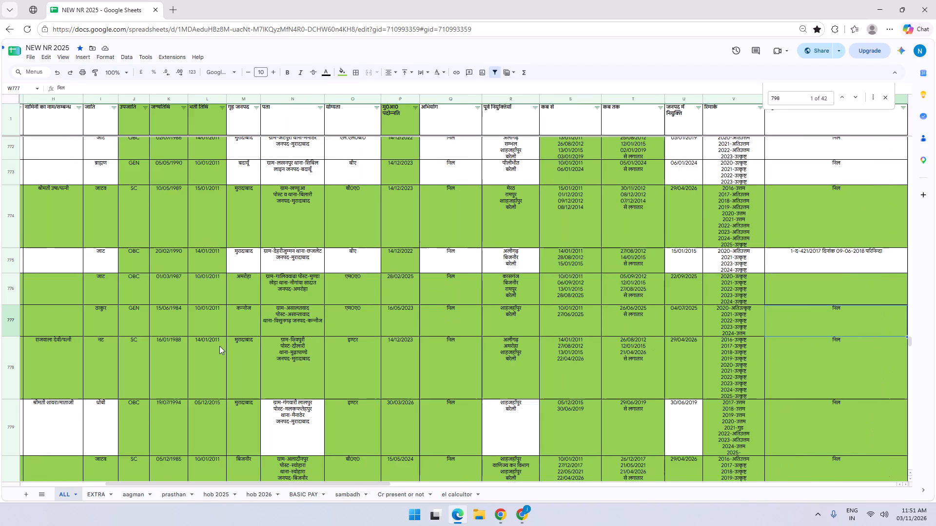
key(Right)
key(Right)
key(Right)
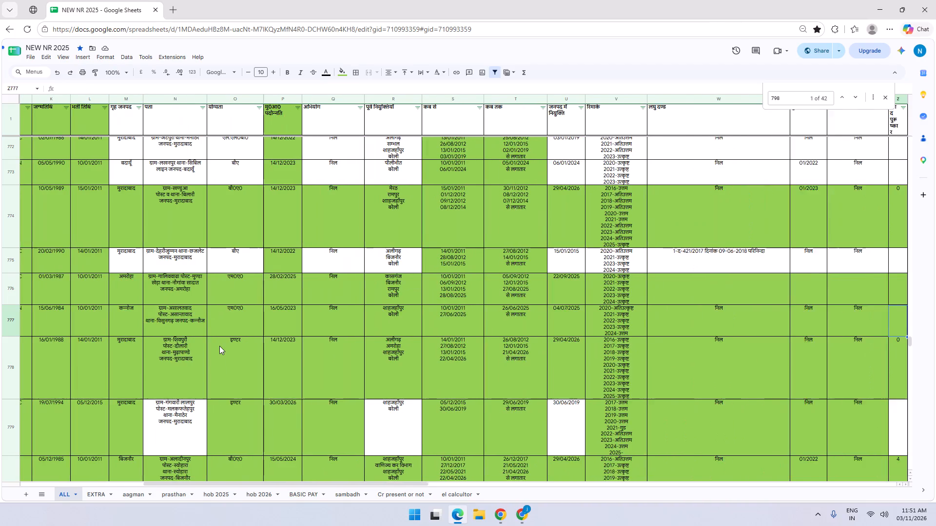
key(Right)
key(Right)
key(Right)
key(Right)
key(Right)
key(Right)
Review the row 777 record back from the posting column to the serial number, including the caste and nominee columns.
key(Left)
key(Left)
key(Left)
key(Left)
key(Left)
key(Left)
key(Left)
key(Left)
key(Left)
key(Left)
key(Left)
key(Left)
key(Left)
key(Left)
key(Left)
key(Left)
key(Left)
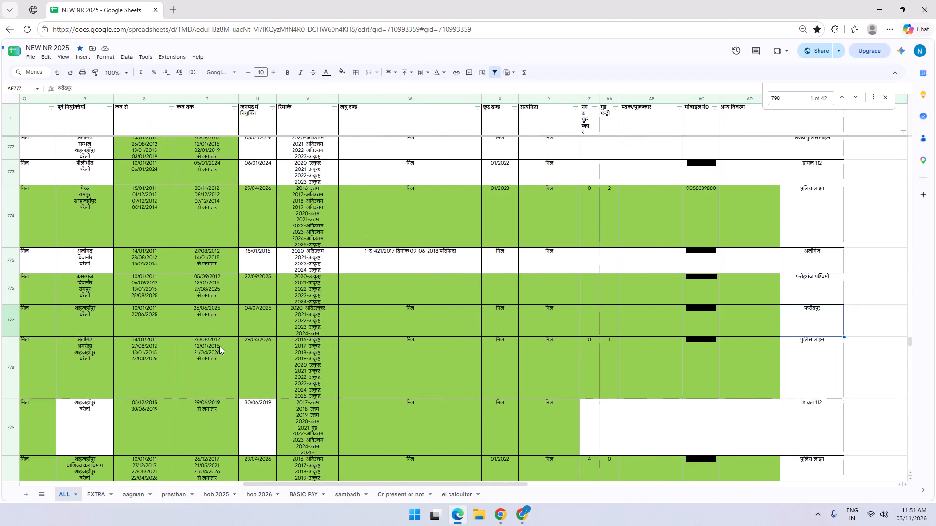
key(Left)
key(Left)
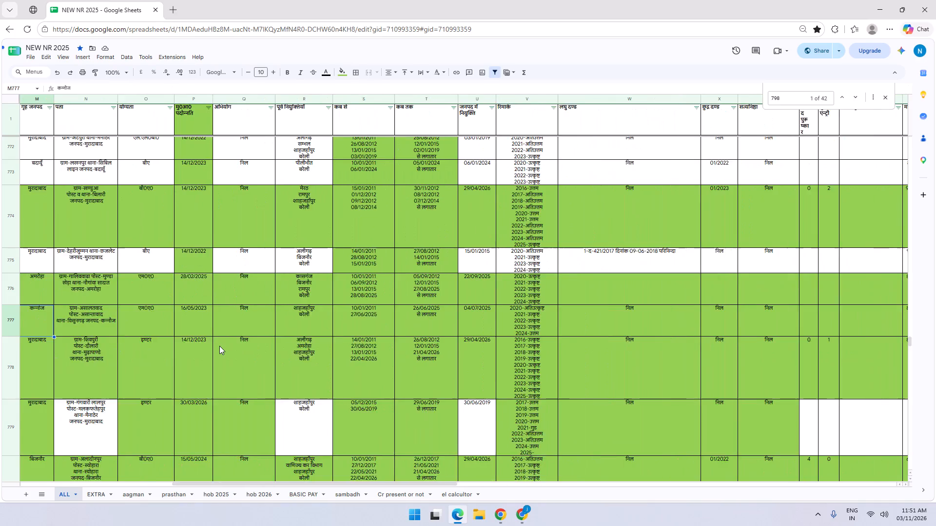
key(Left)
key(Left)
key(Left)
key(Left)
key(Left)
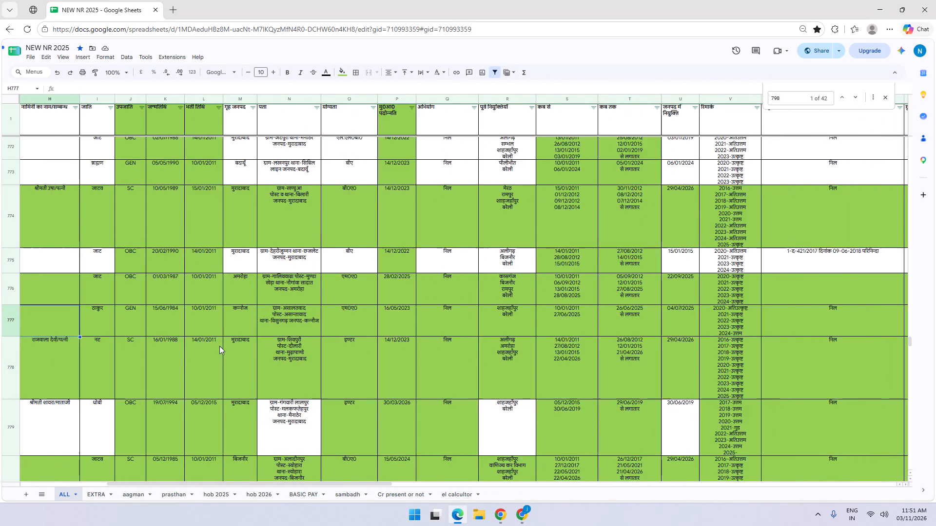
key(Left)
key(Right)
key(Right)
key(Right)
key(Left)
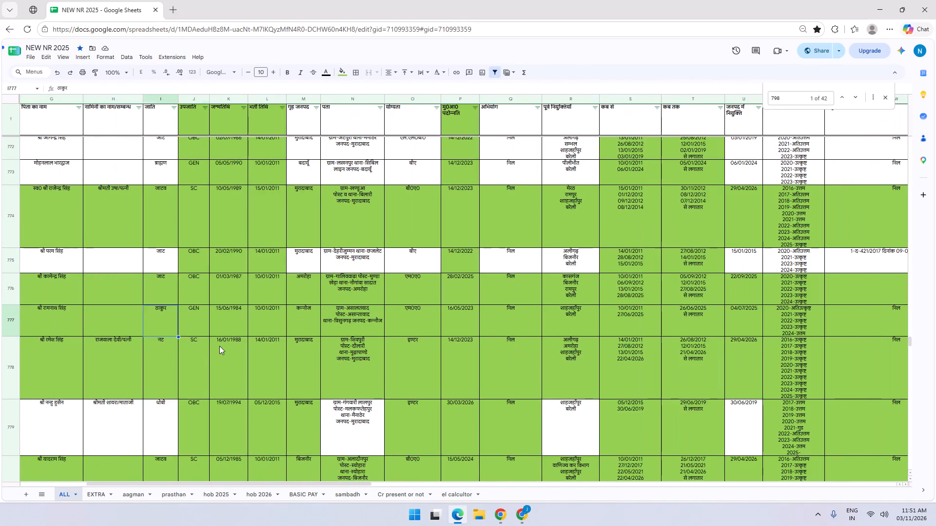
key(Left)
key(Left)
key(Right)
key(Left)
key(Left)
key(Left)
key(Left)
key(Left)
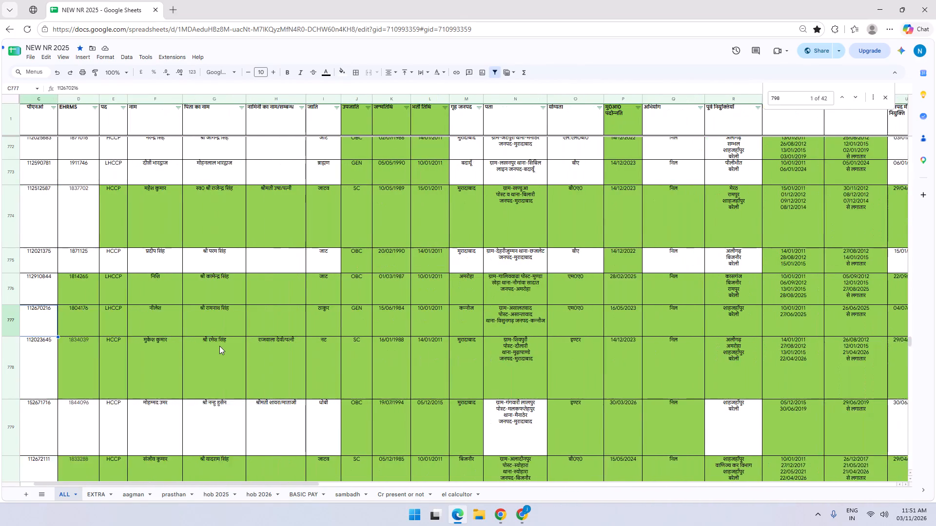
key(Left)
key(Left)
key(Left)
key(Left)
key(Left)
key(Left)
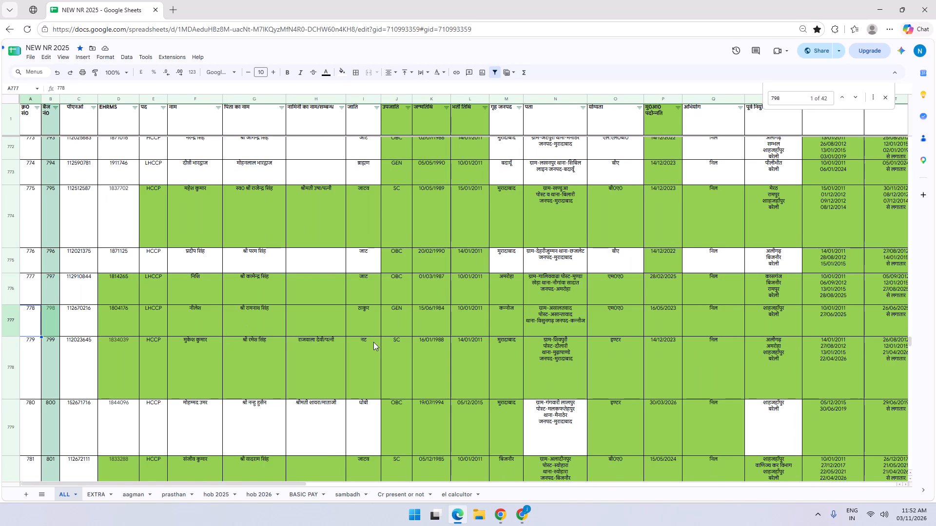
Switch to the Webex meeting in Chrome to view the shared screen.
click(524, 510)
click(493, 518)
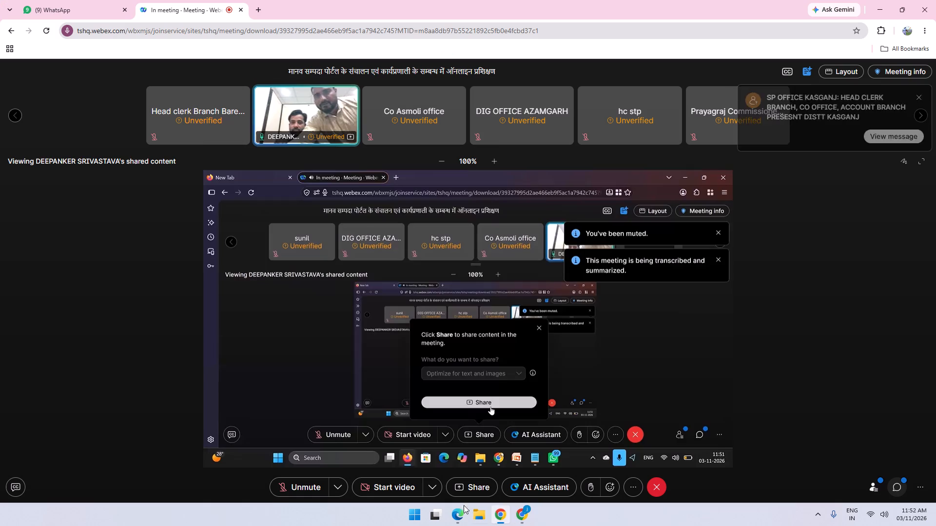
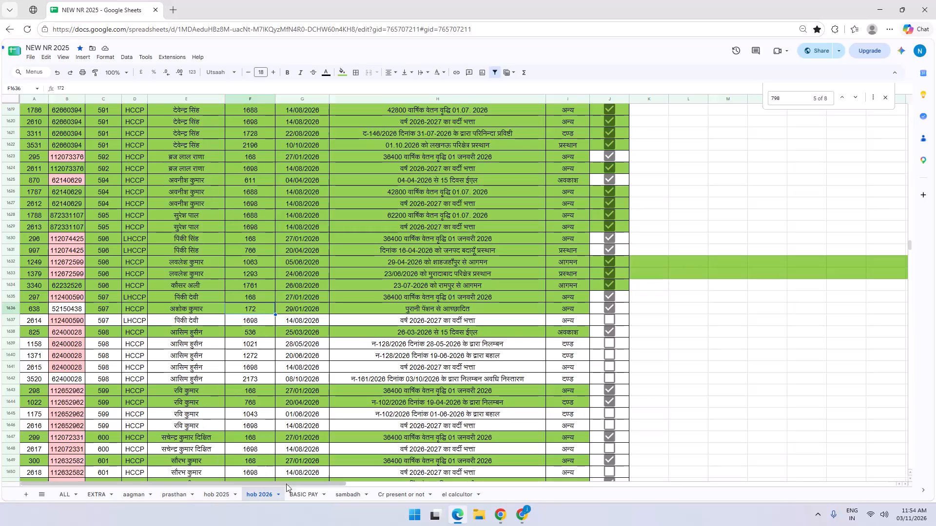
key(ctrl+f)
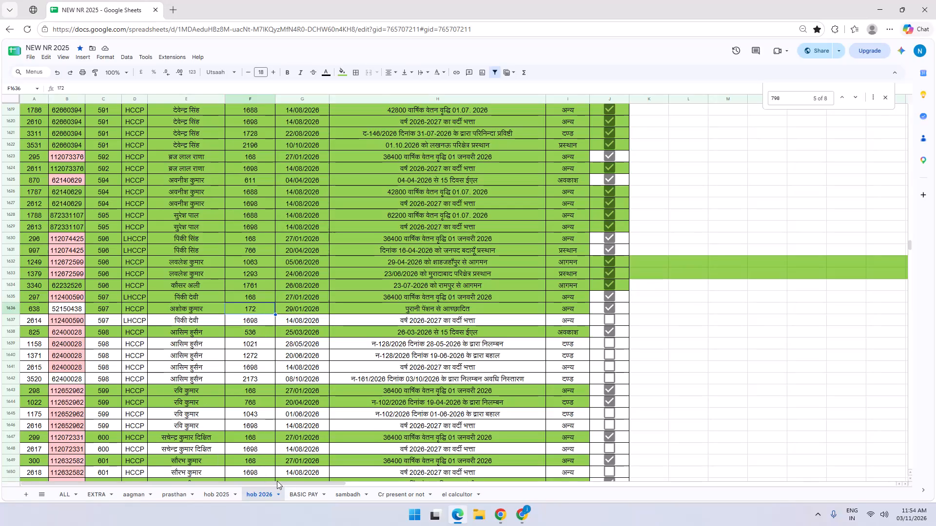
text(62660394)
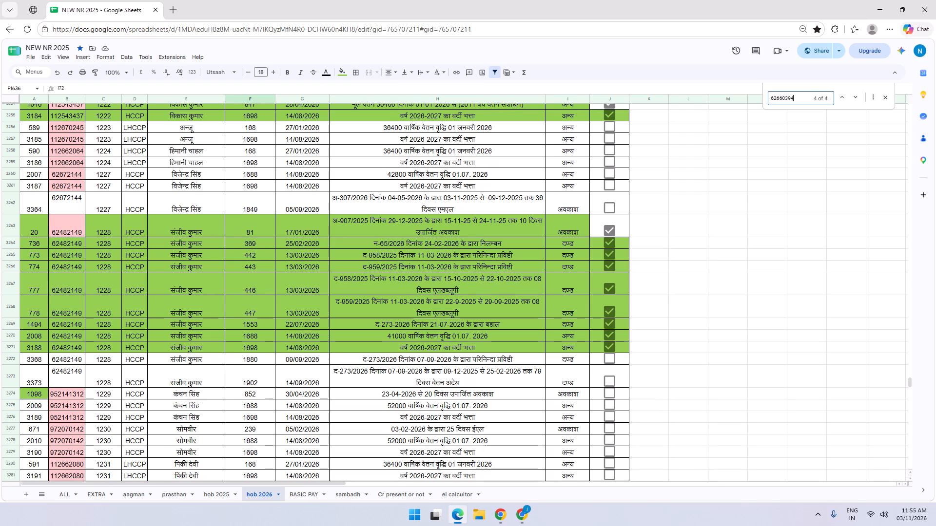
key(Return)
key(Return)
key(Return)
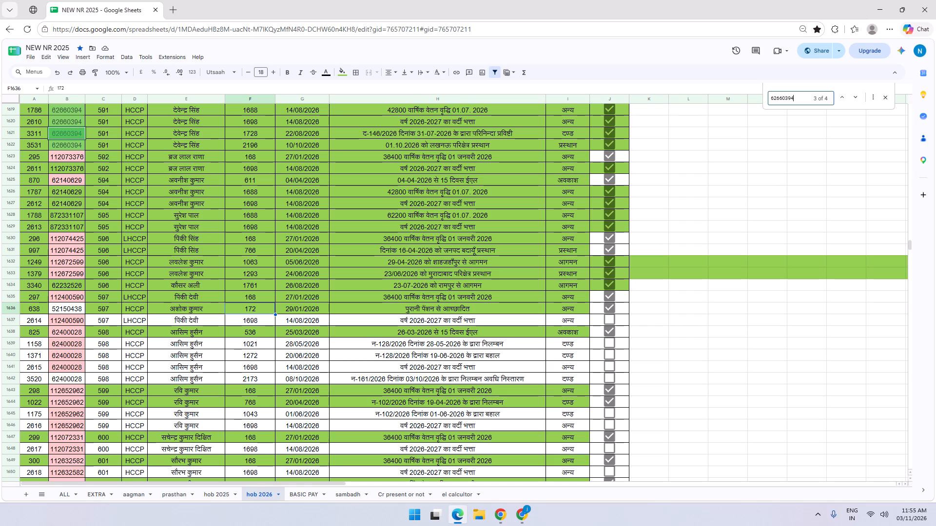
Search the hob 2026 sheet for the PNO of the badge 500 employee in row 1381.
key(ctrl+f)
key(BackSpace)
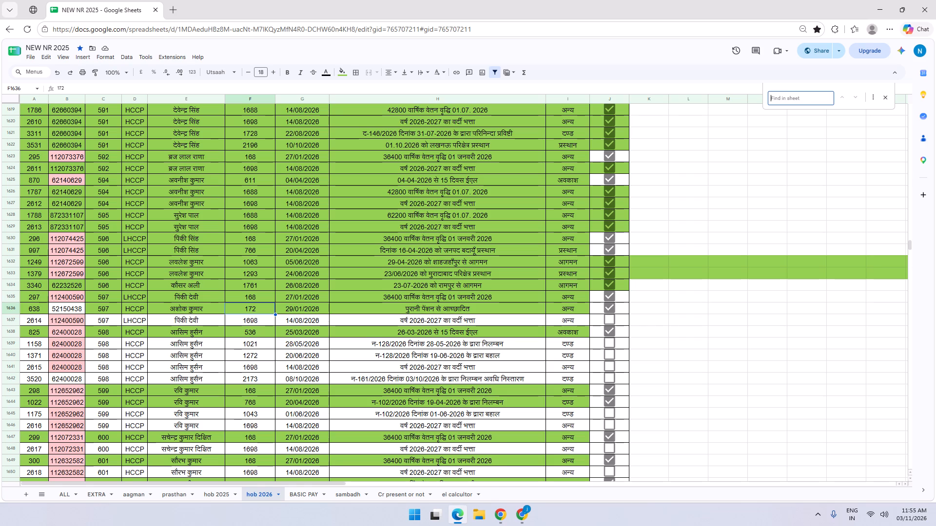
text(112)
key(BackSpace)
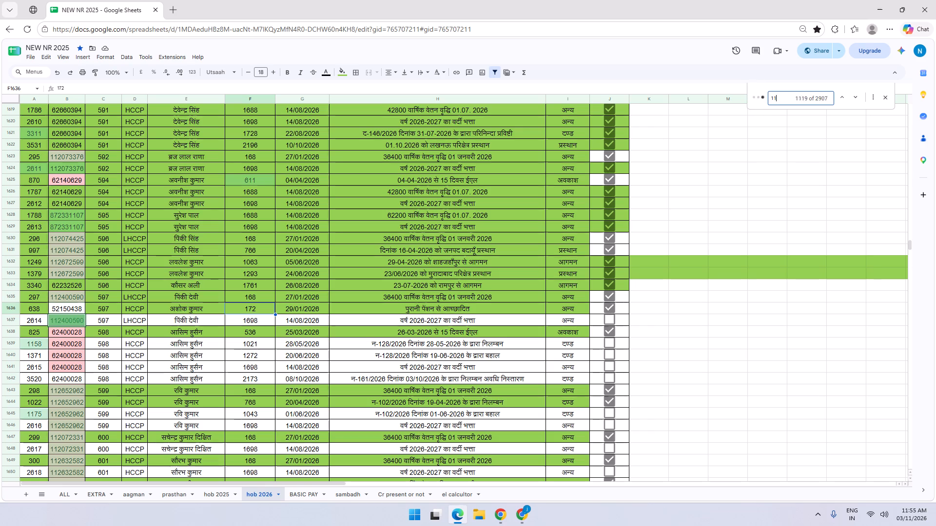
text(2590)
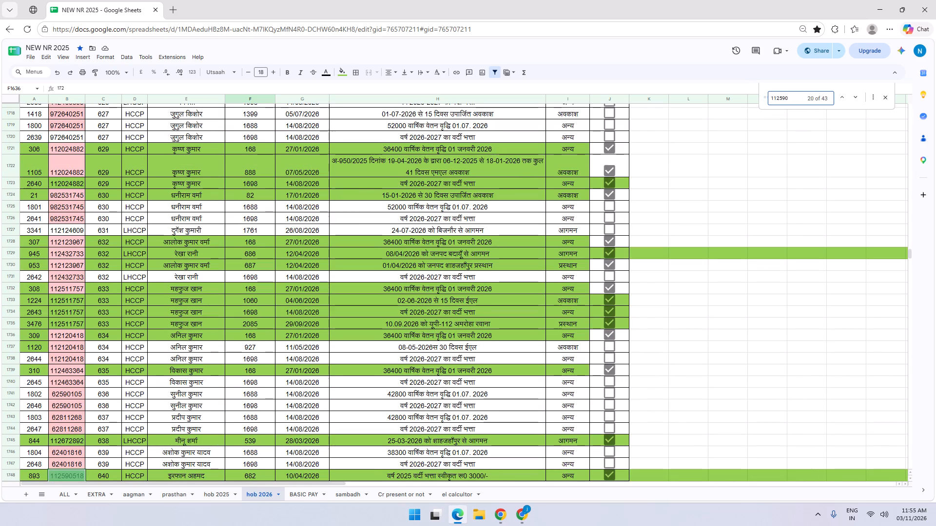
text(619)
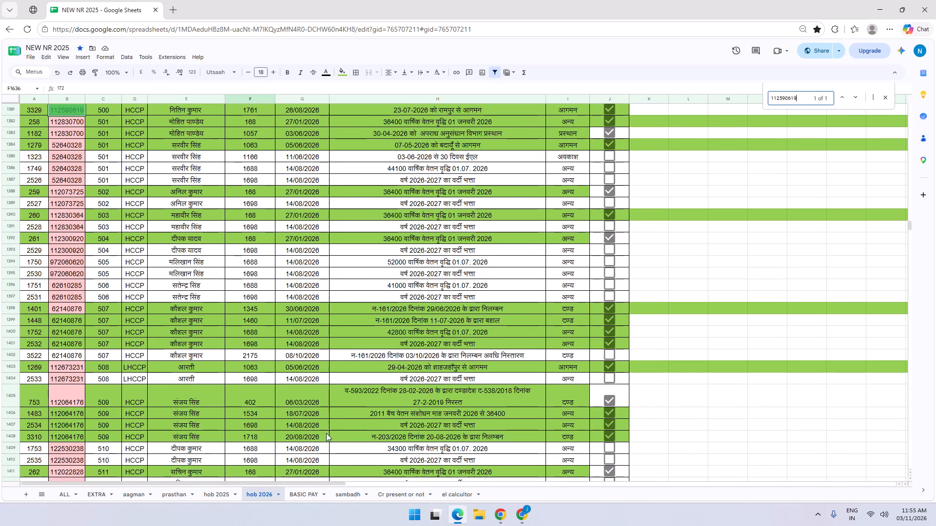
Look up the same PNO in the prasthan sheet and check the PNO, badge number and name columns of the departure entries.
click(179, 499)
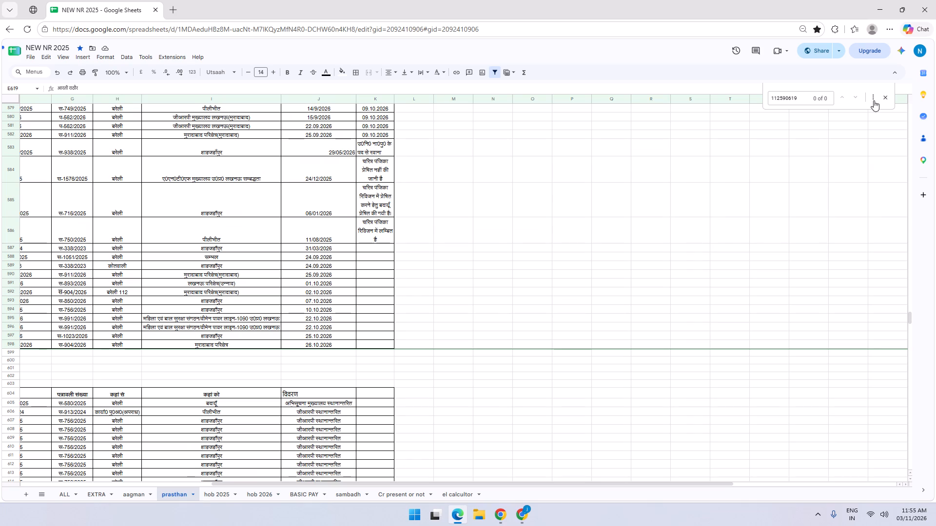
click(856, 97)
drag(241, 483, 126, 479)
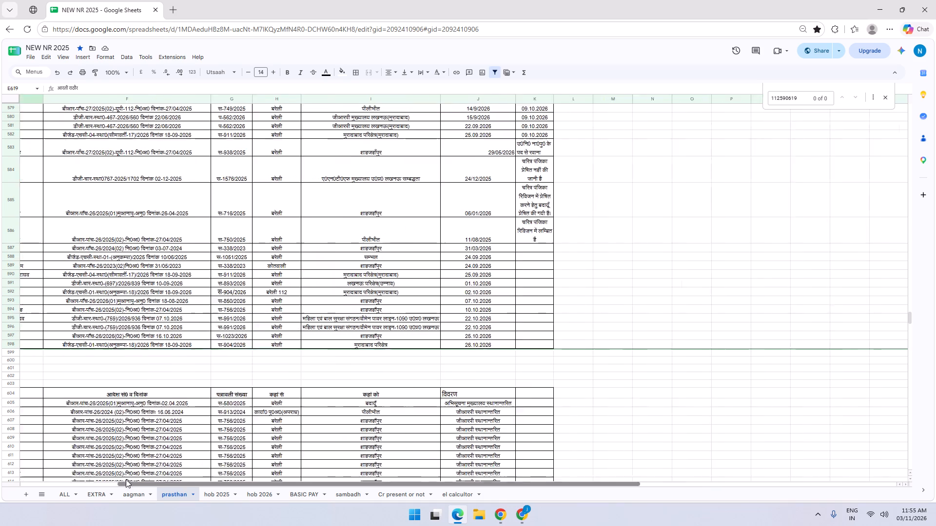
drag(126, 479, 43, 458)
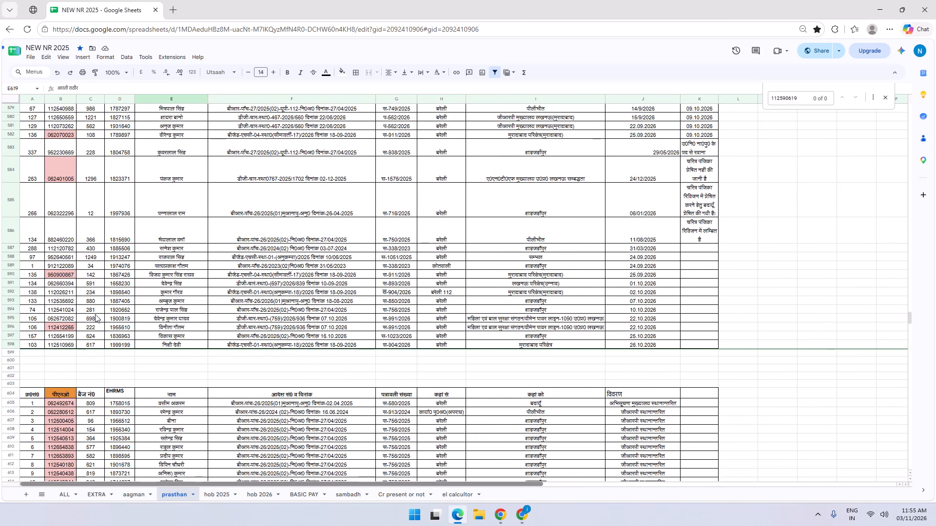
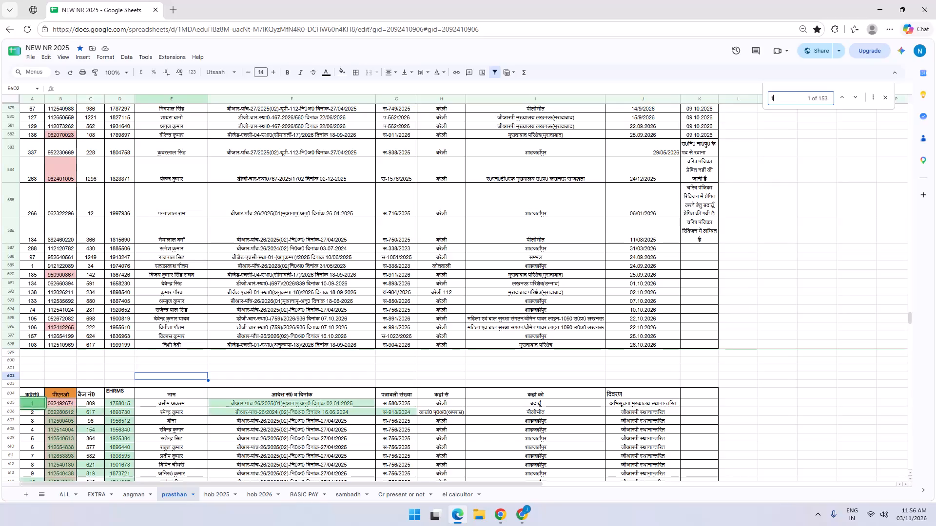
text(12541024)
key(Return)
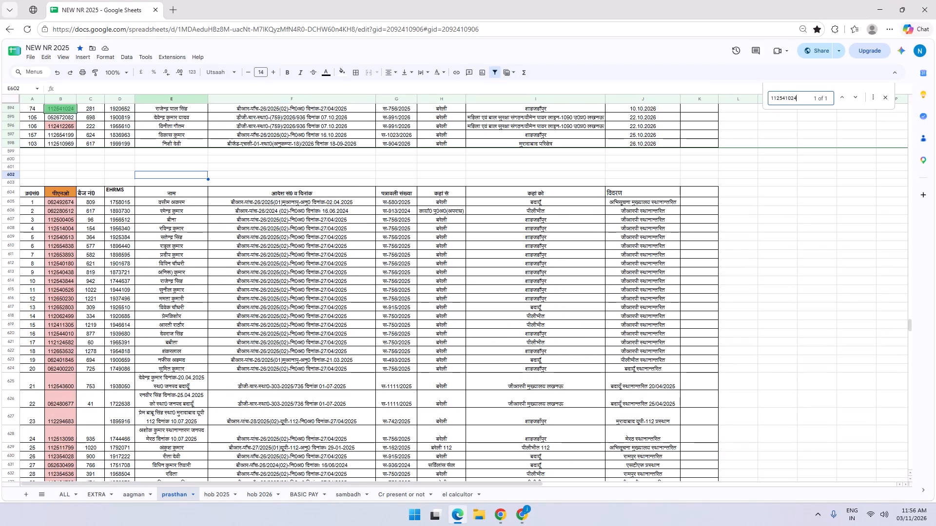
click(272, 495)
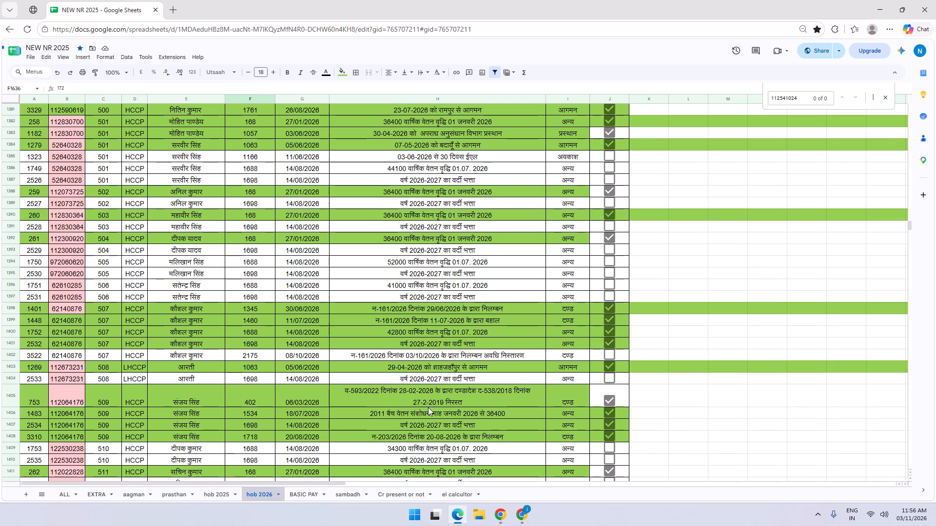
click(852, 97)
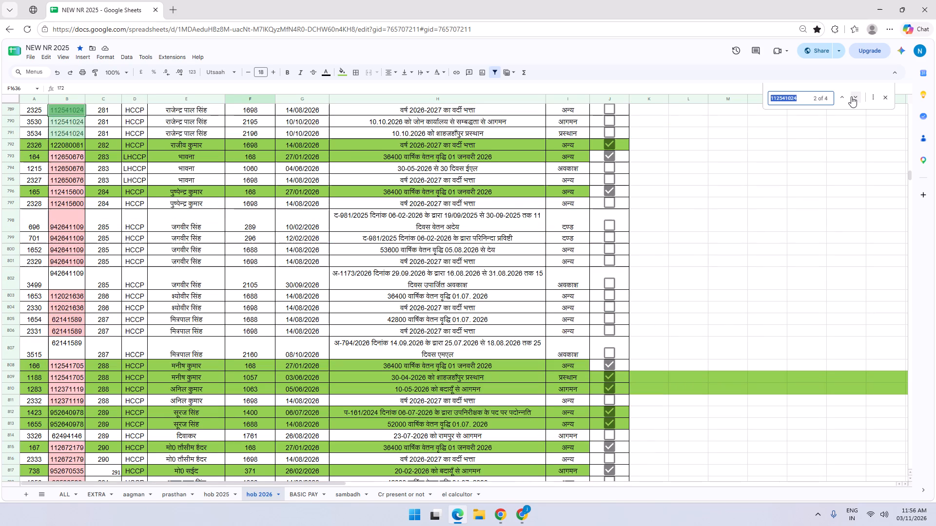
scroll(537, 174, up, 1)
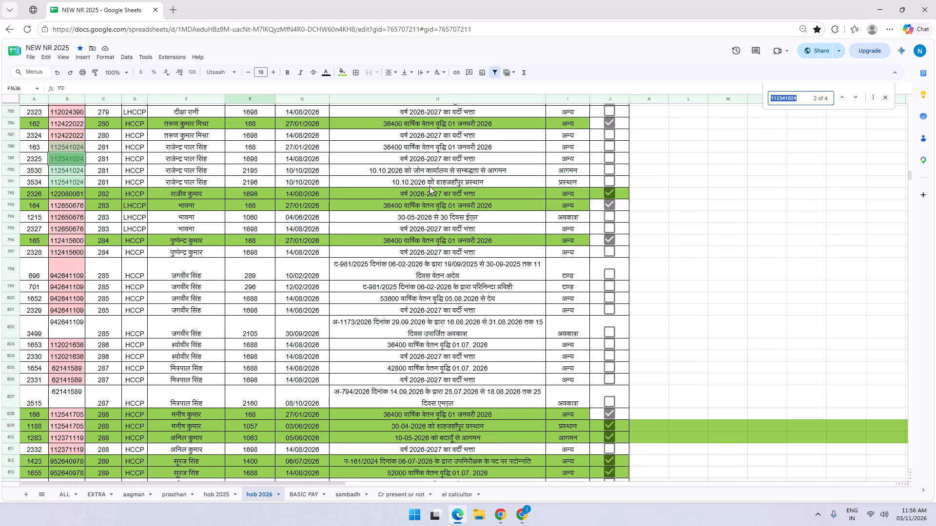
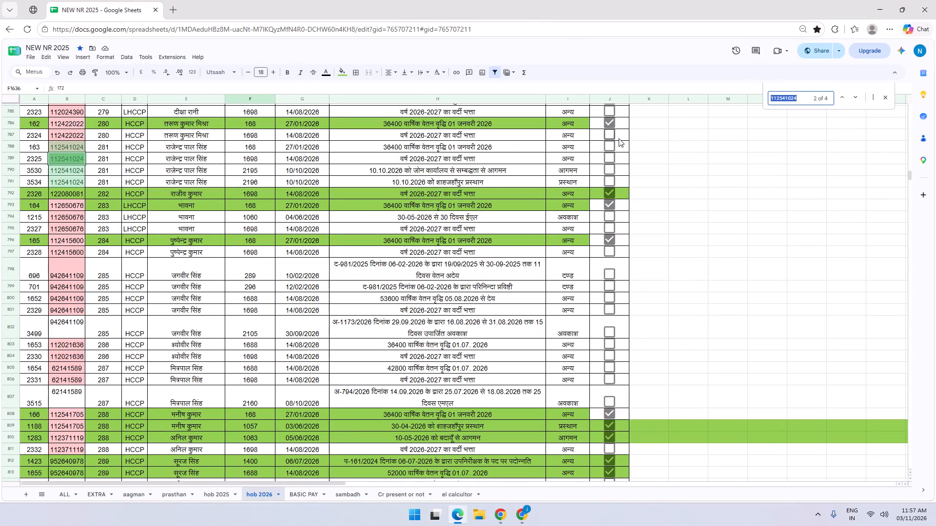
click(607, 146)
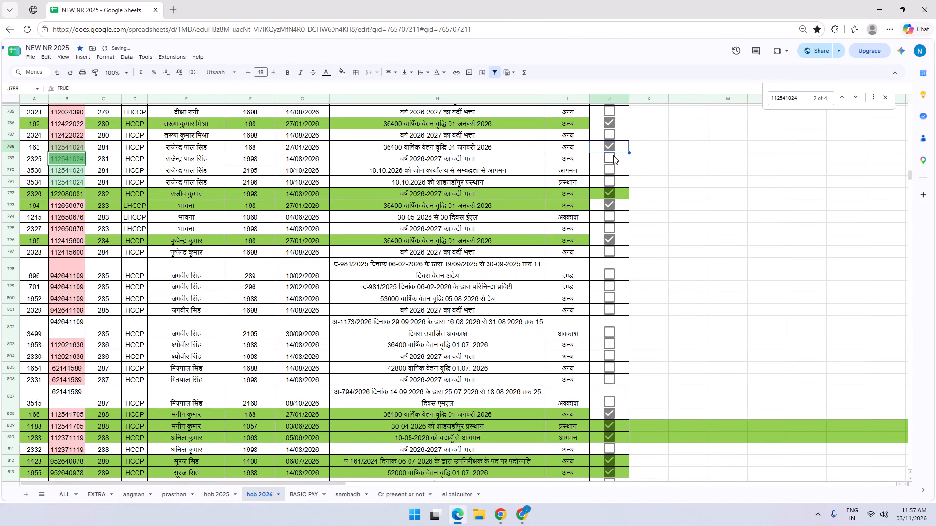
click(613, 155)
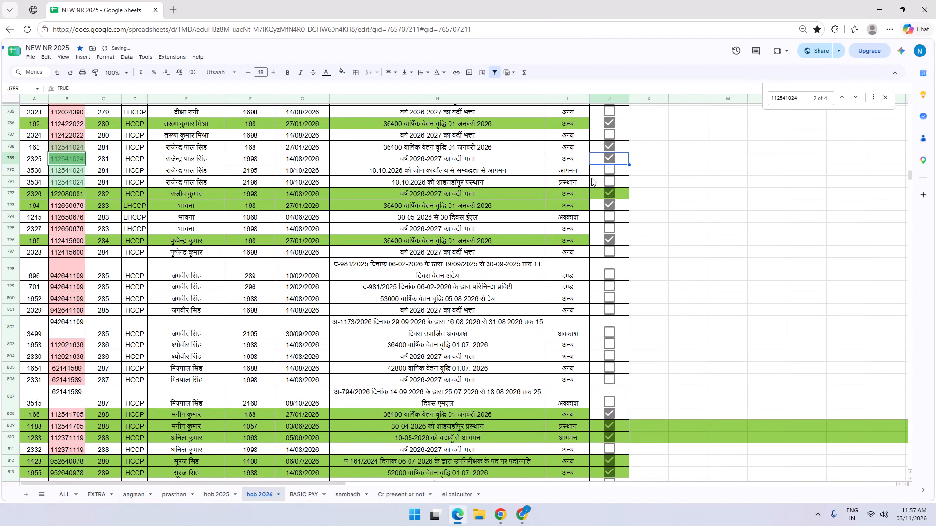
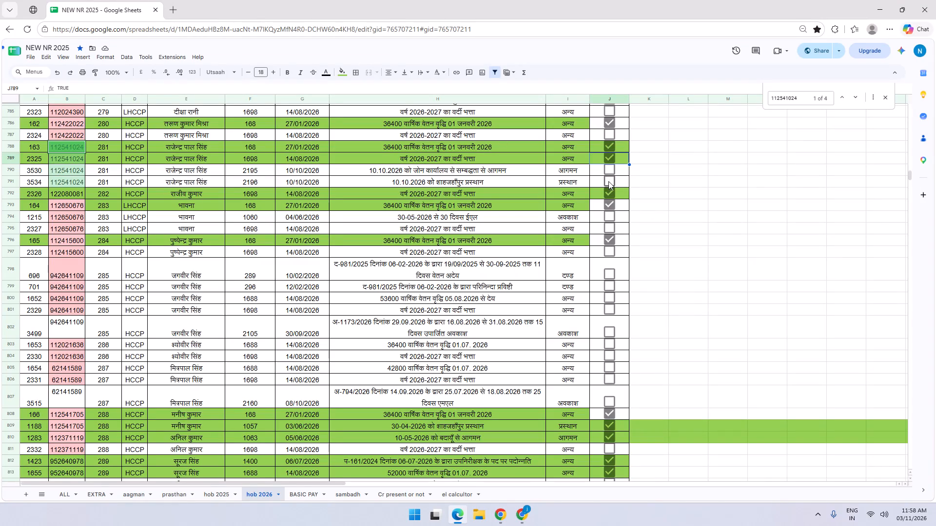
click(608, 181)
click(614, 170)
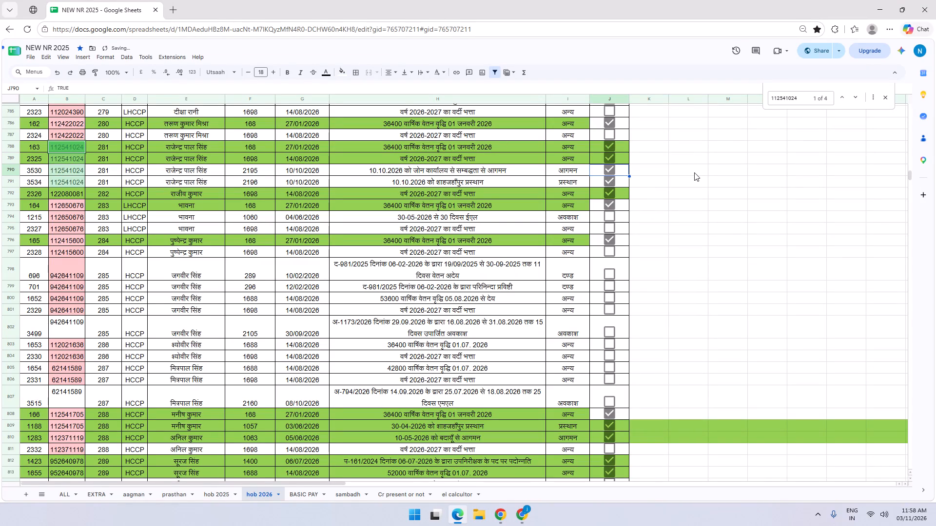
click(684, 223)
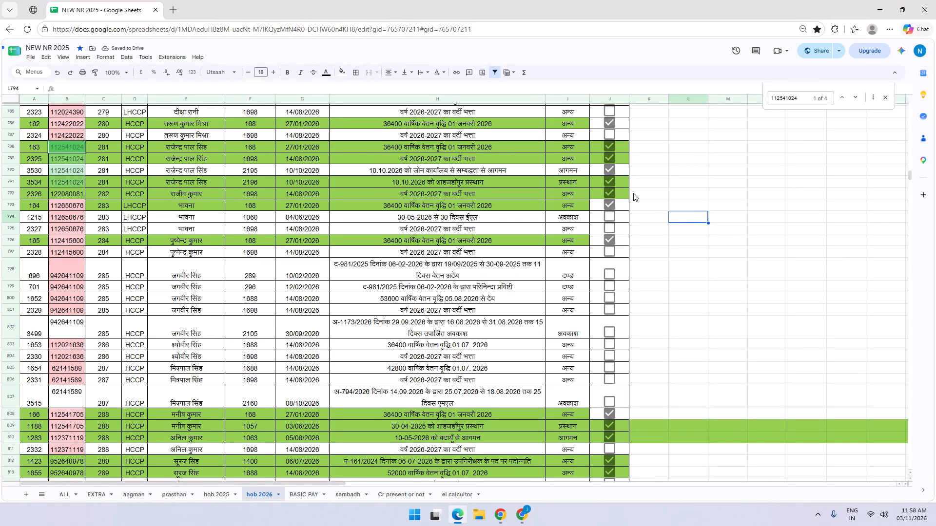
click(774, 200)
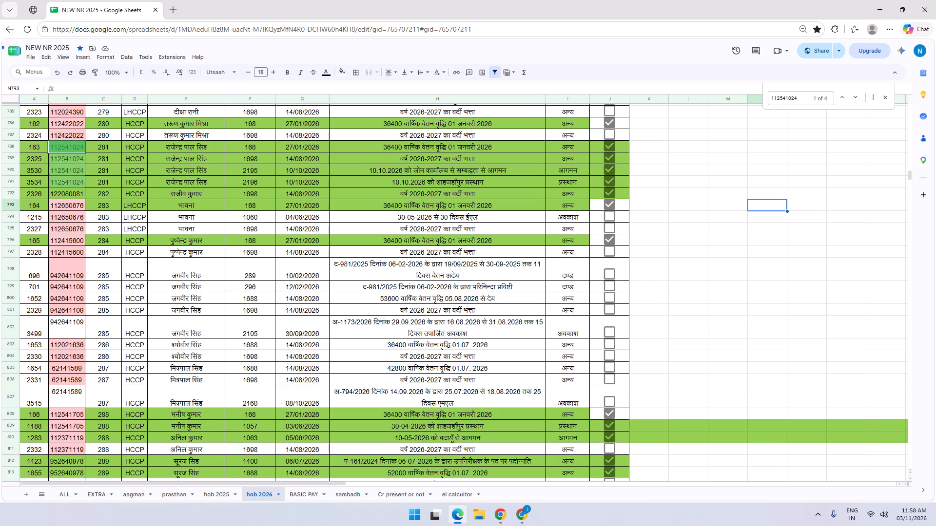
click(226, 495)
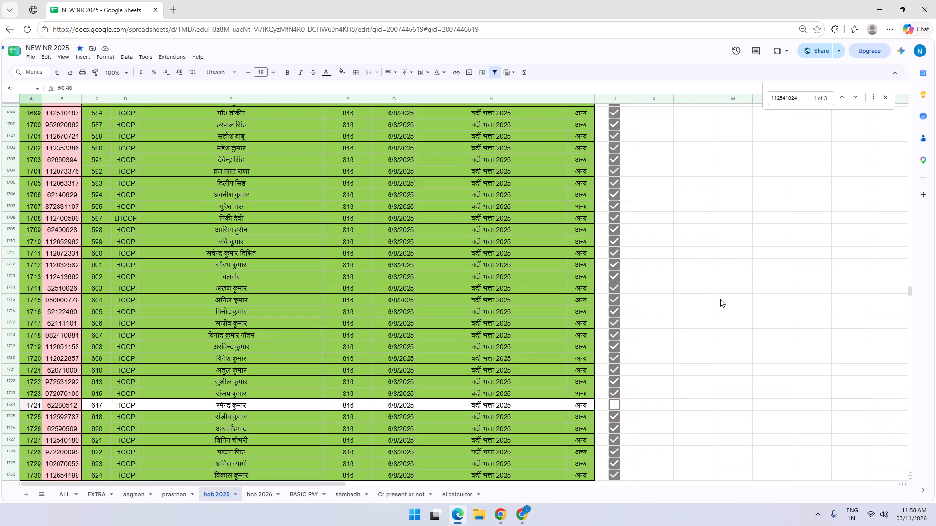
click(857, 96)
click(857, 96)
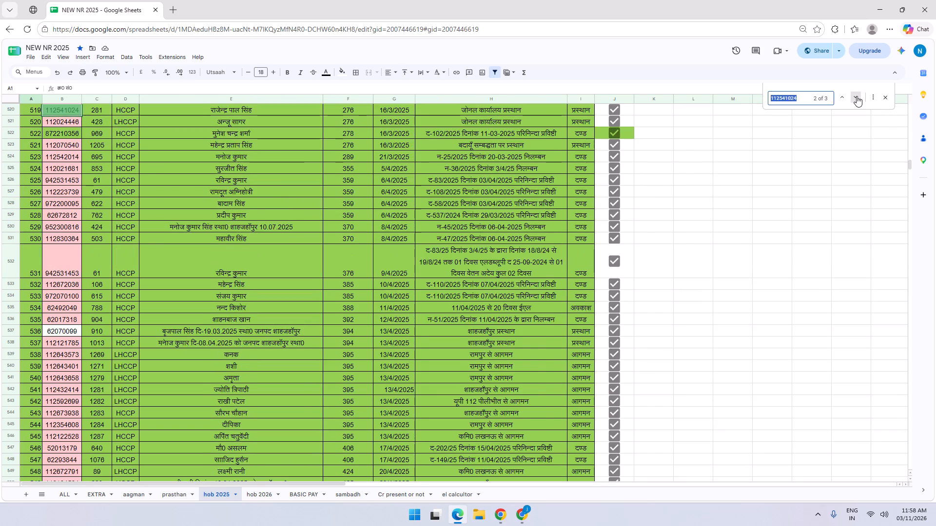
click(857, 96)
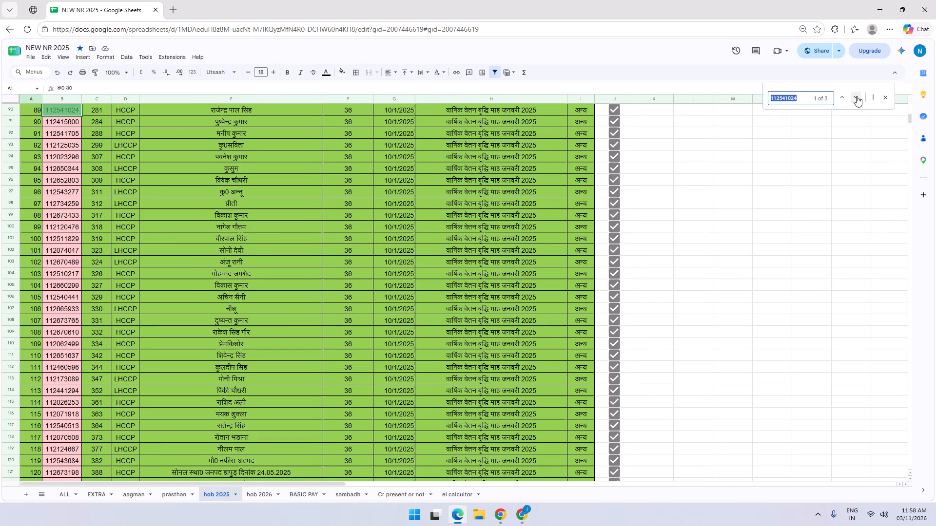
click(263, 494)
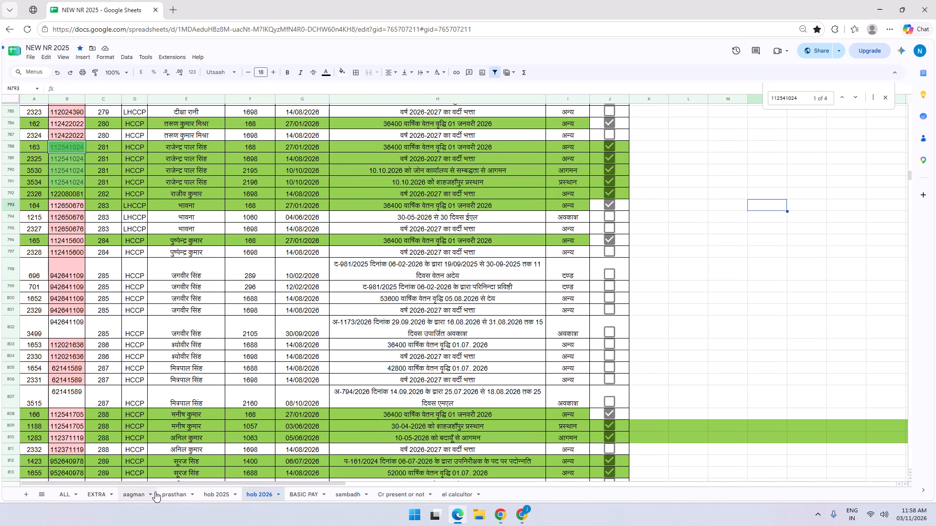
click(178, 495)
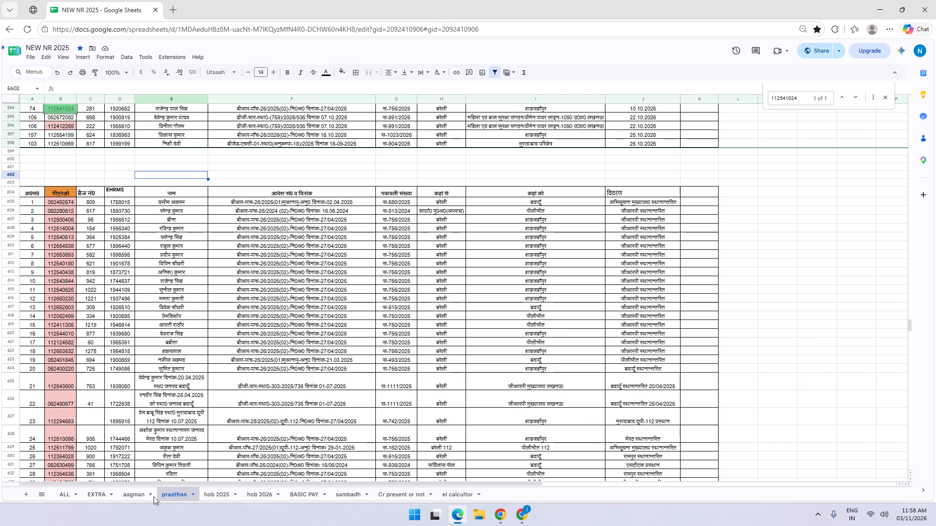
click(130, 498)
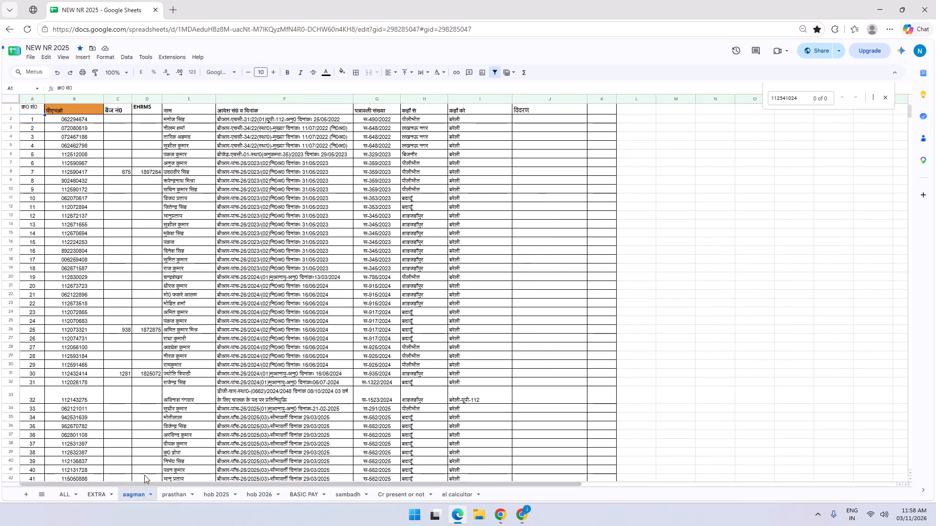
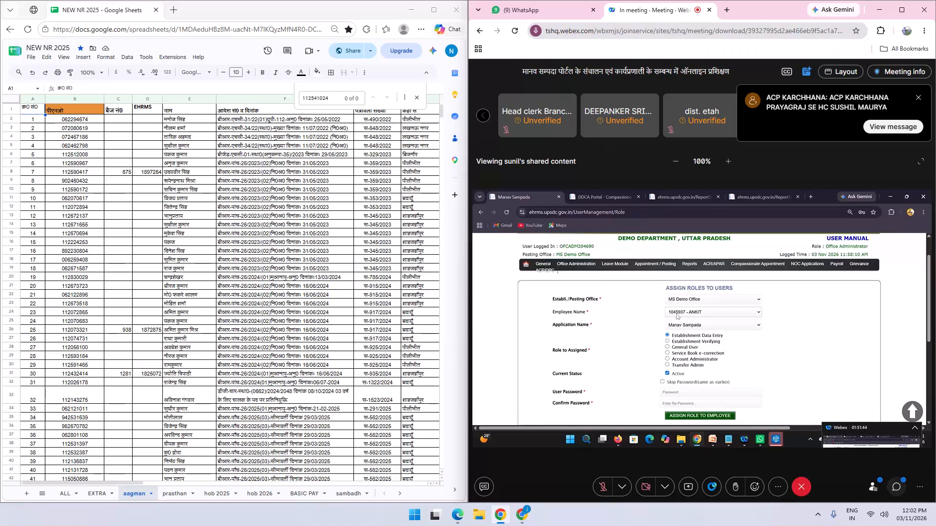
click(36, 277)
click(93, 314)
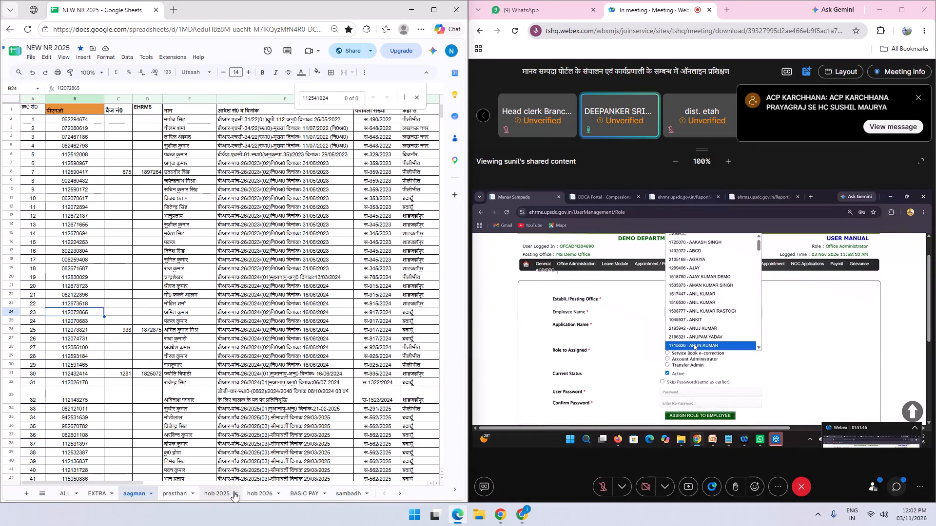
click(260, 489)
click(266, 399)
key(ctrl+f)
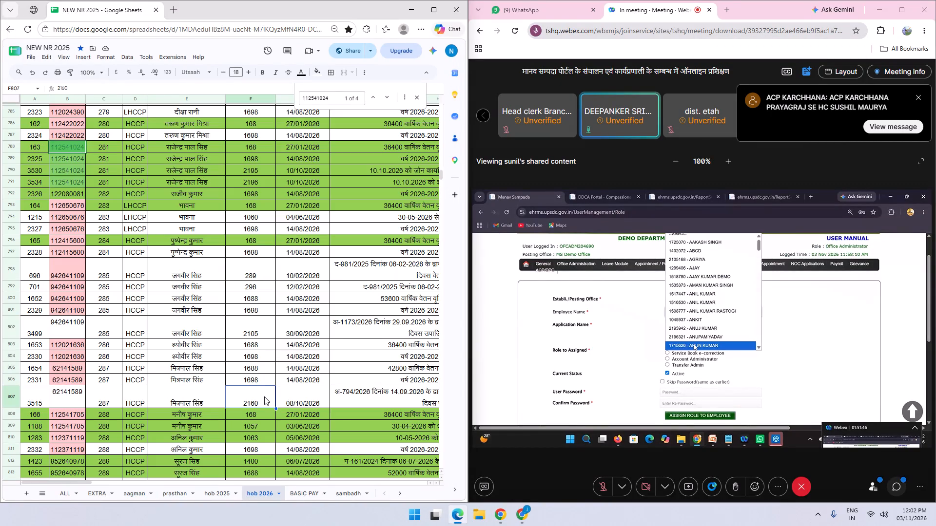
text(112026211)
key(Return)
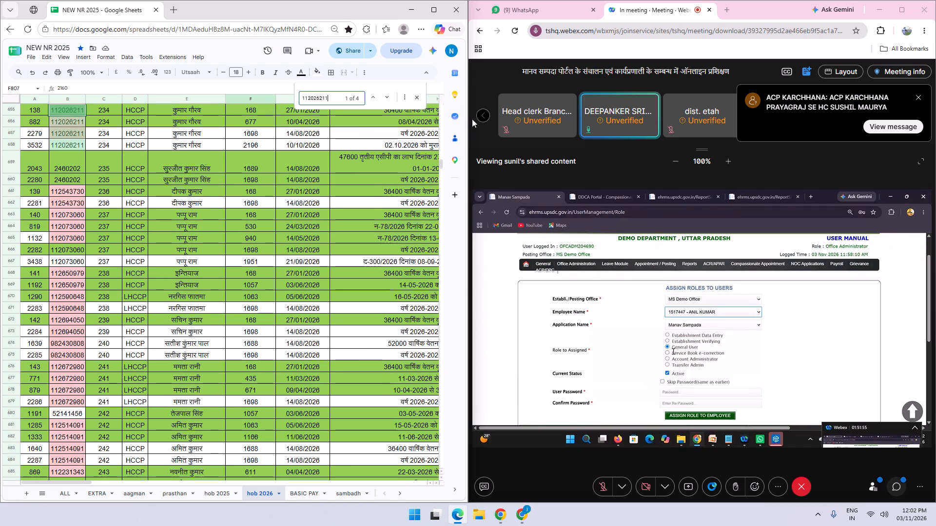
drag(470, 118, 576, 115)
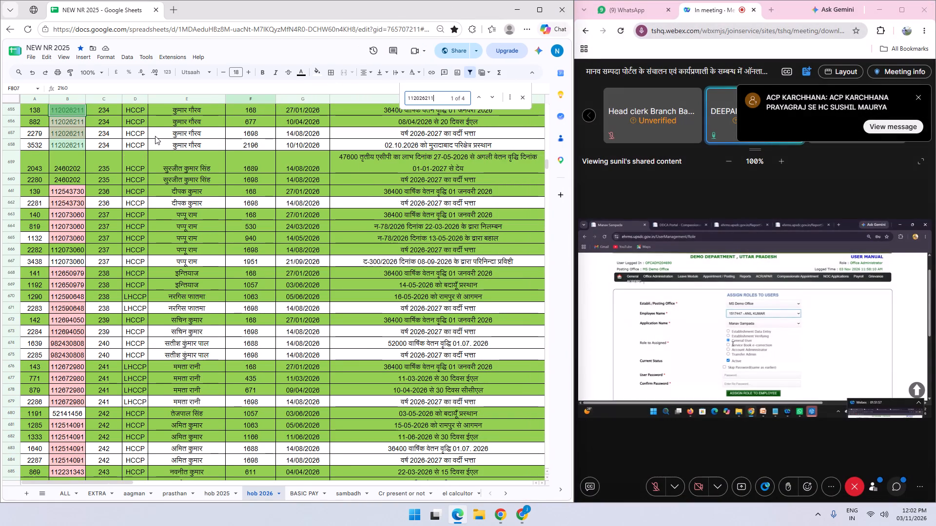
click(155, 136)
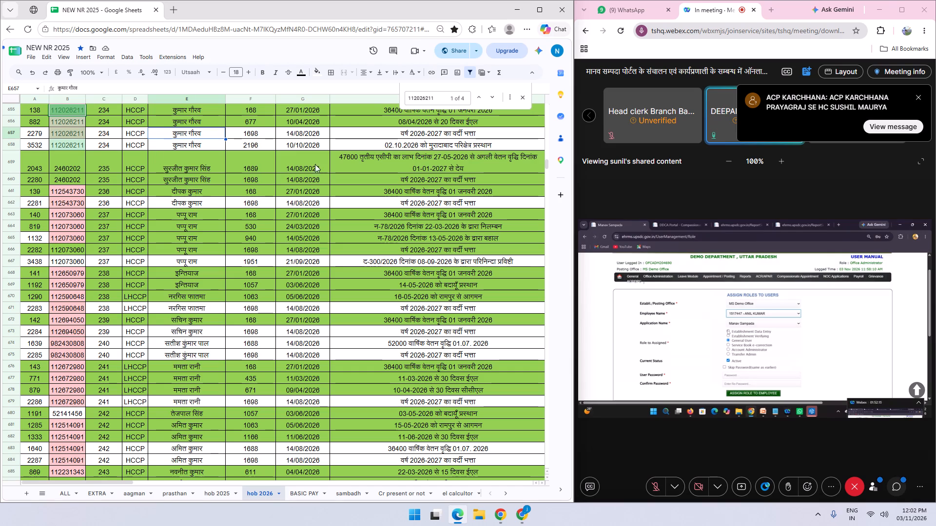
ctrl+scroll(268, 357, down, 1)
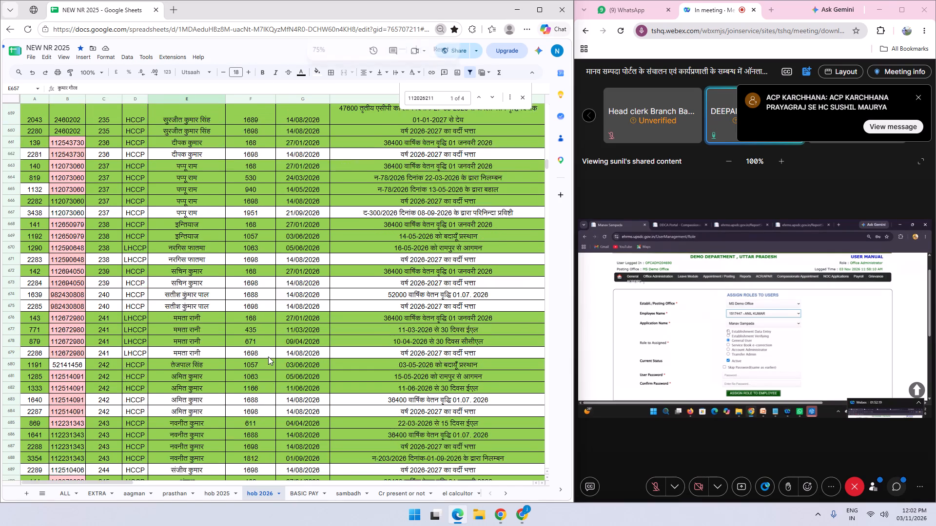
ctrl+scroll(372, 258, down, 1)
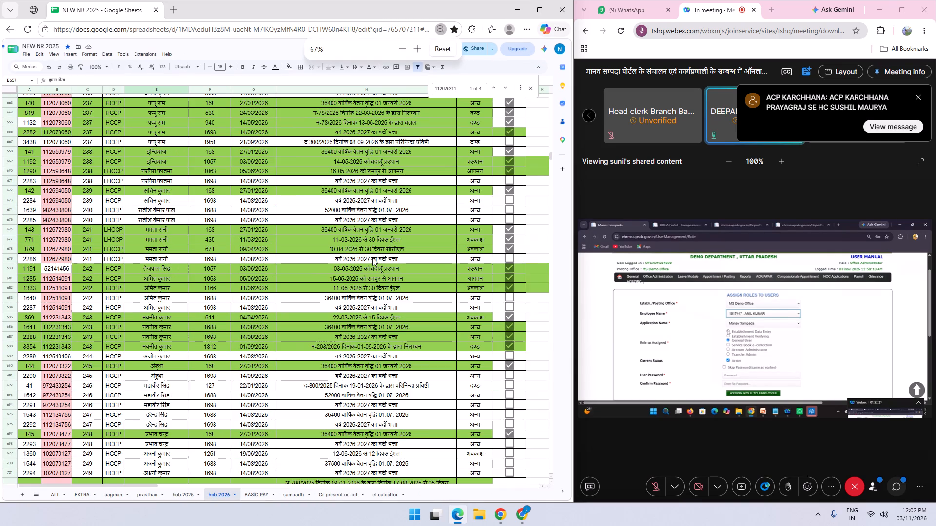
scroll(217, 150, up, 1)
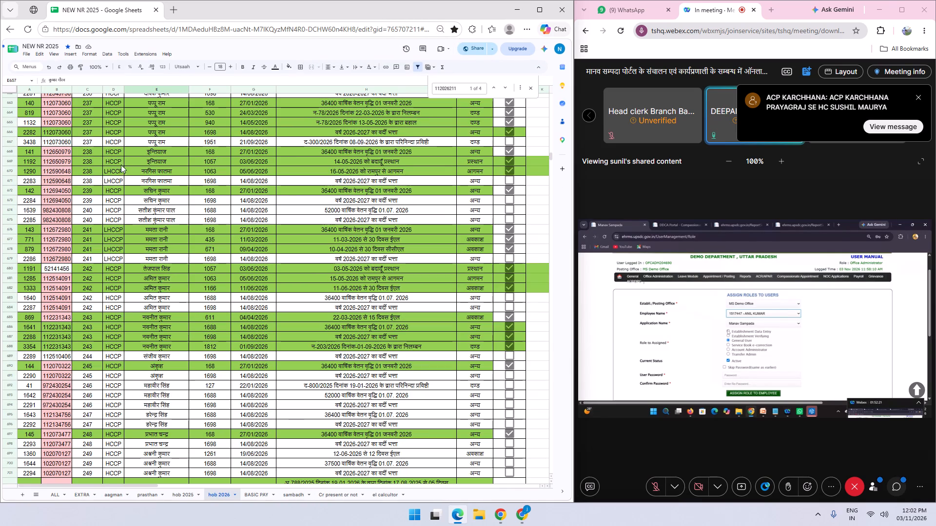
click(503, 89)
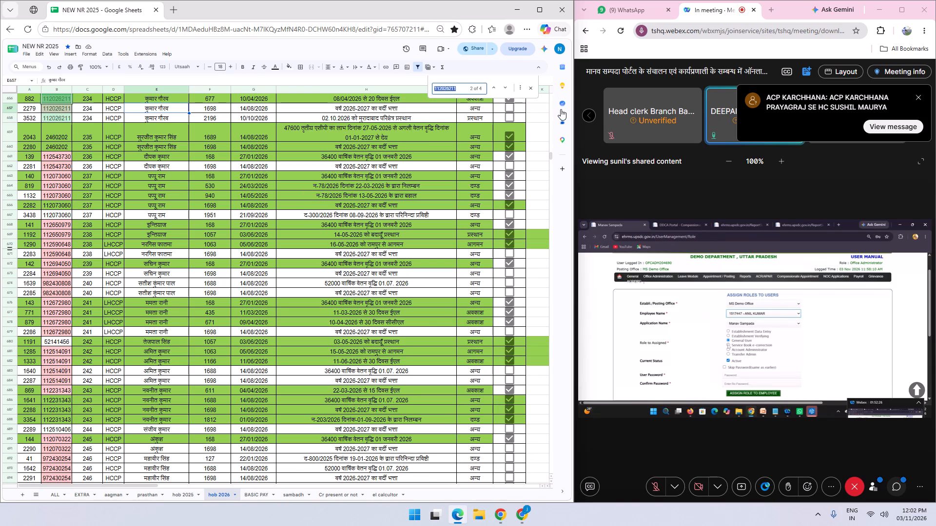
click(510, 108)
click(508, 117)
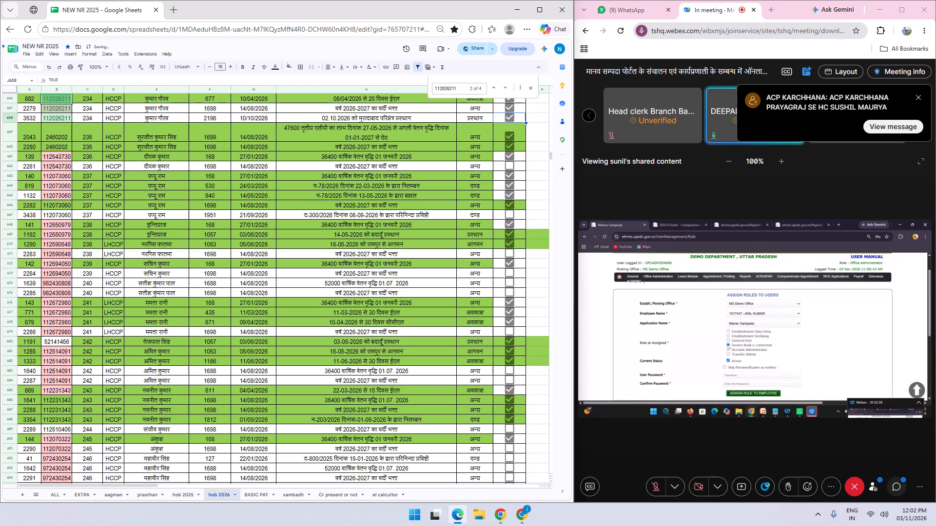
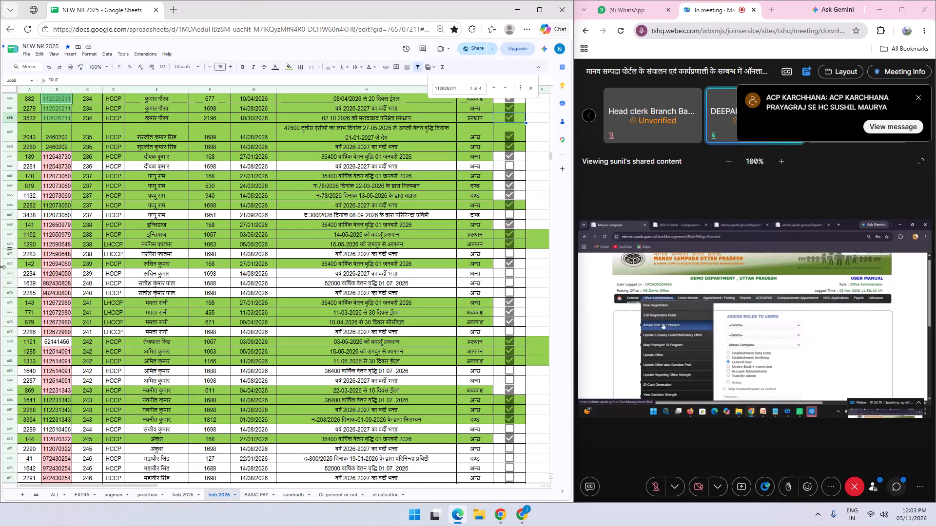
Search the ALL sheet for the next employee's PNO and close the search.
click(52, 490)
click(108, 399)
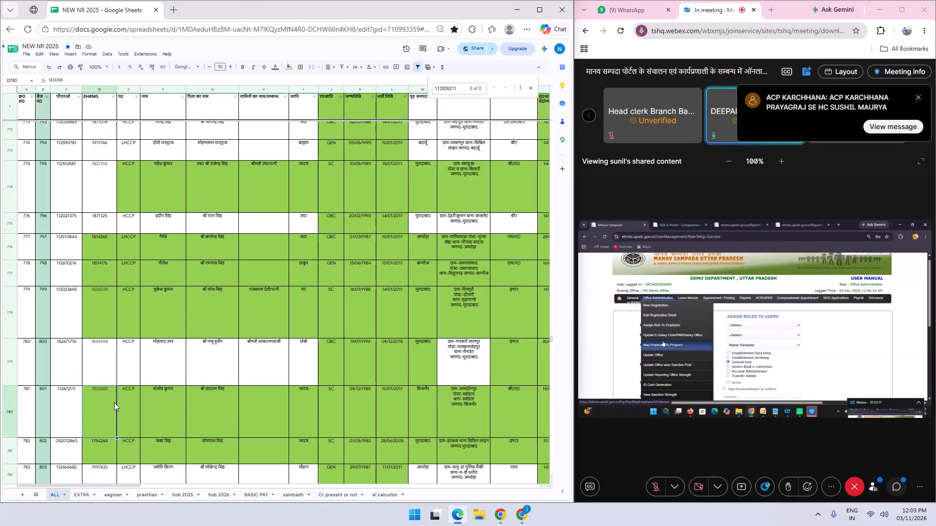
key(ctrl+f)
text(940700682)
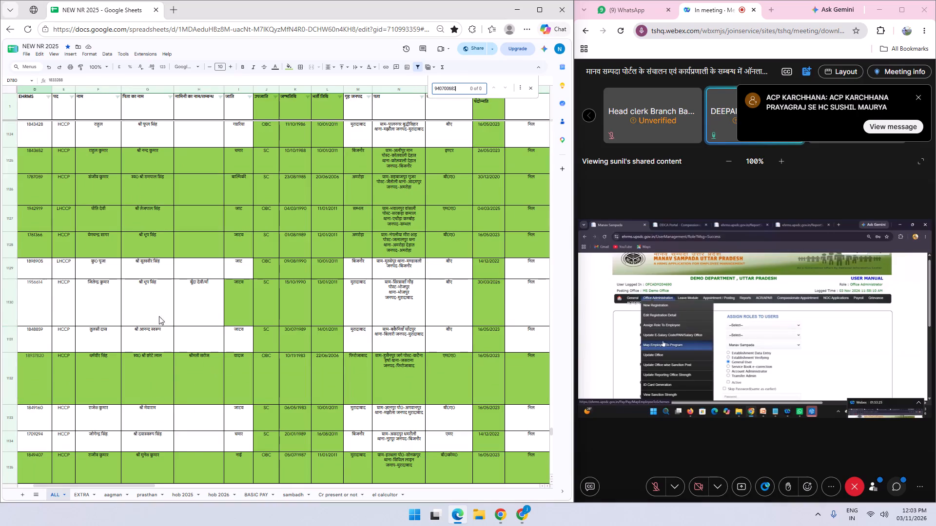
click(532, 89)
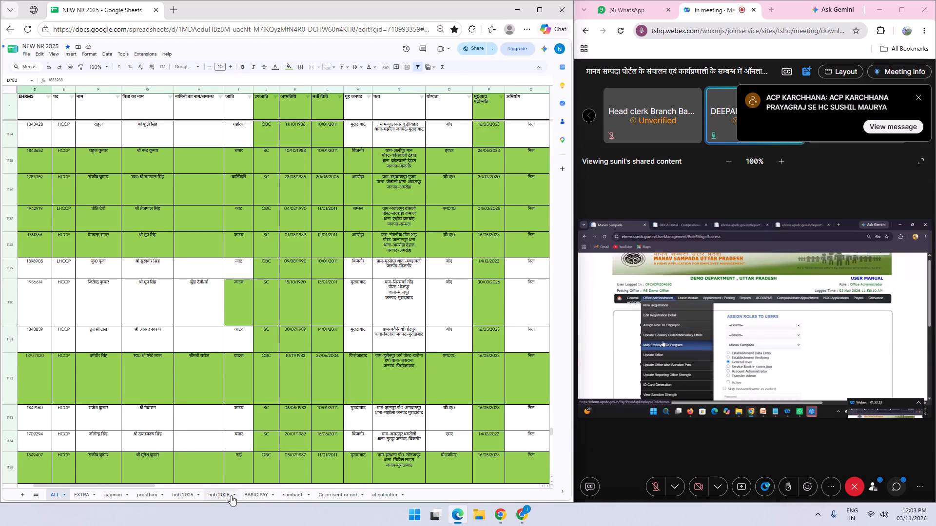
key(alt+Tab)
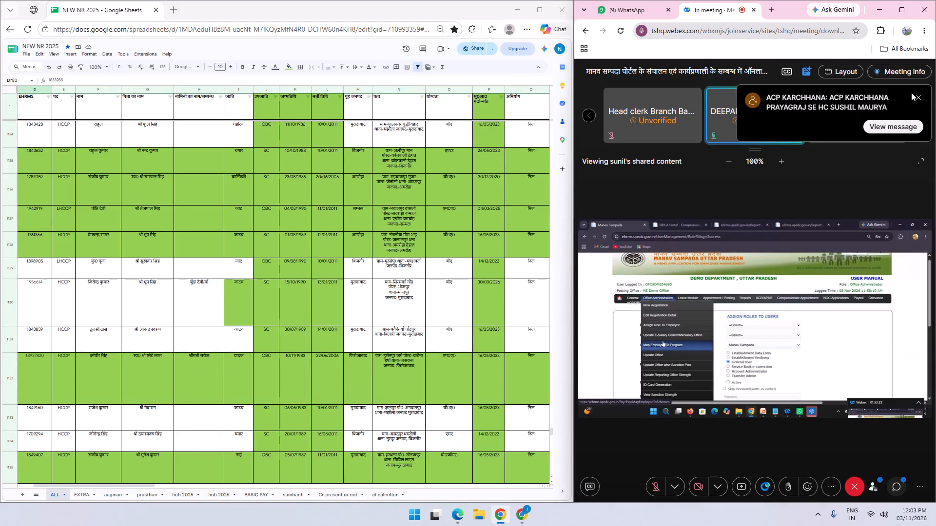
click(920, 96)
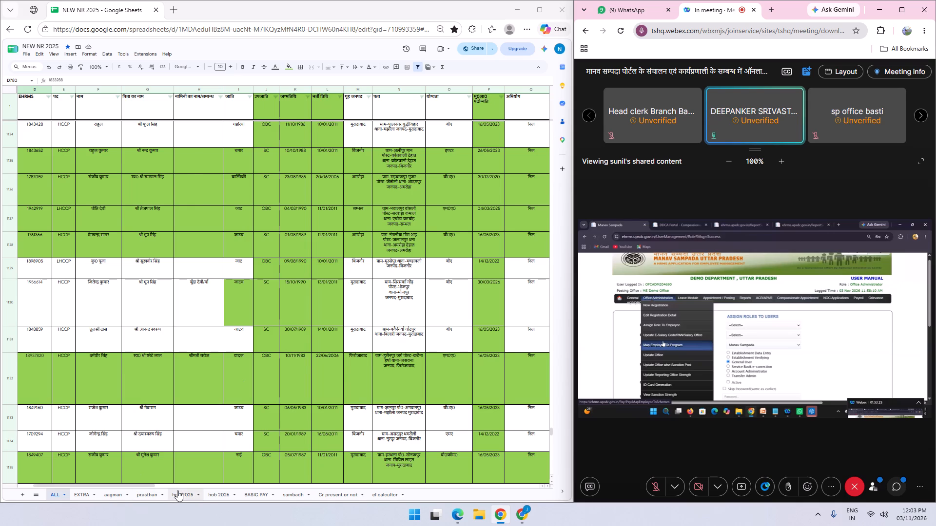
Return to the hob 2026 sheet in the NEW NR 2025 spreadsheet in Edge.
click(177, 490)
click(214, 492)
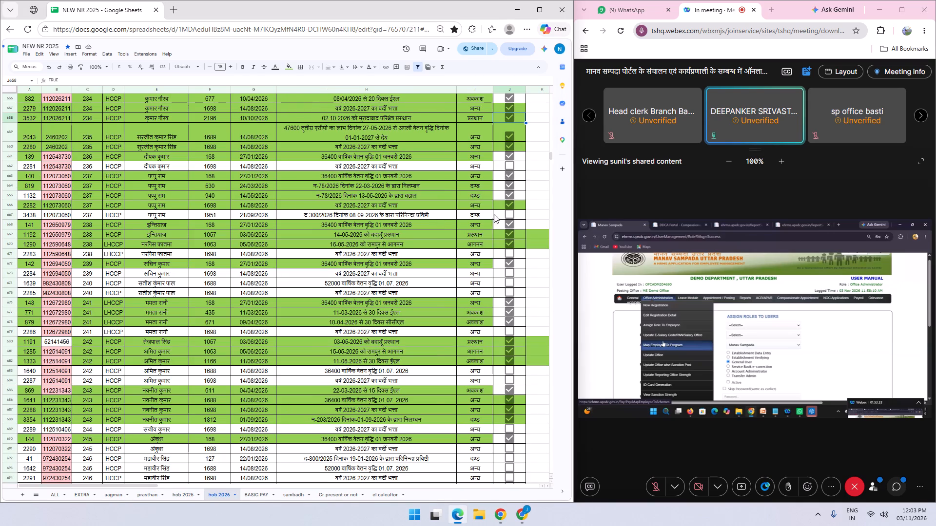
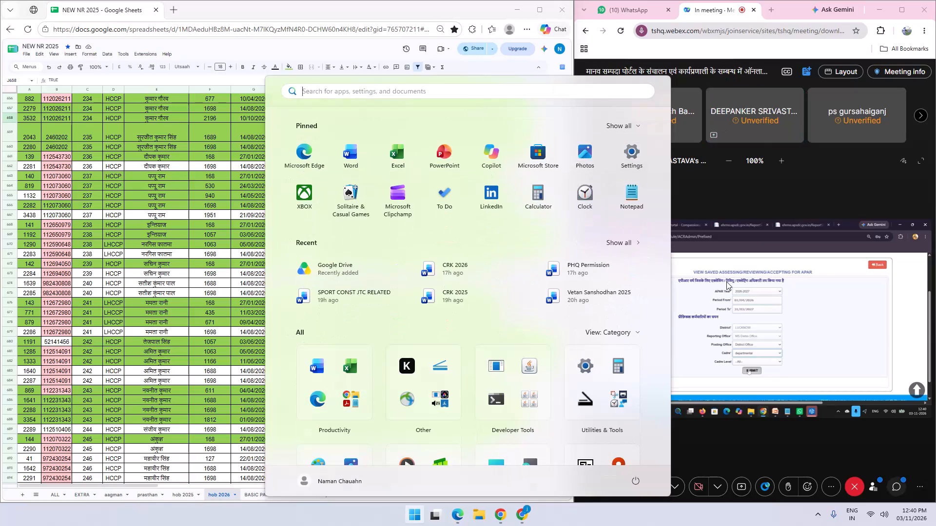
Search the computer for ccl and open the best-matching CCL document in Word.
text(ccl)
key(Down)
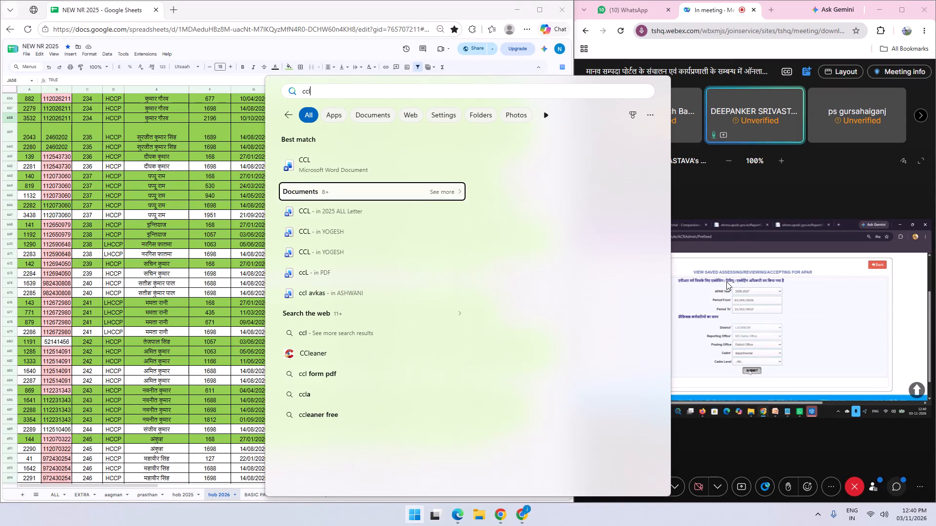
key(Up)
key(Return)
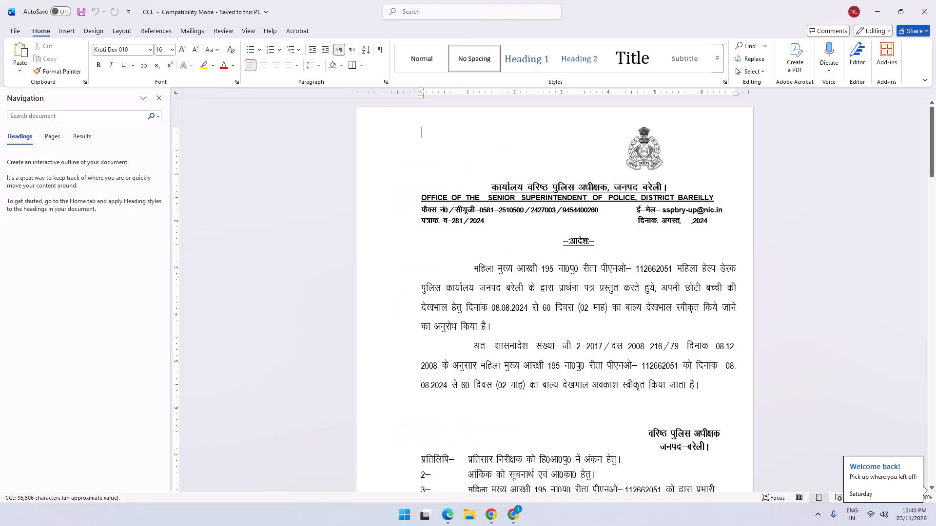
In the last child care leave order of the document, set the sanctioned leave's start date in the second paragraph to 04-11-2026.
key(ctrl+End)
key(ctrl+End)
key(ctrl+End)
key(ctrl+End)
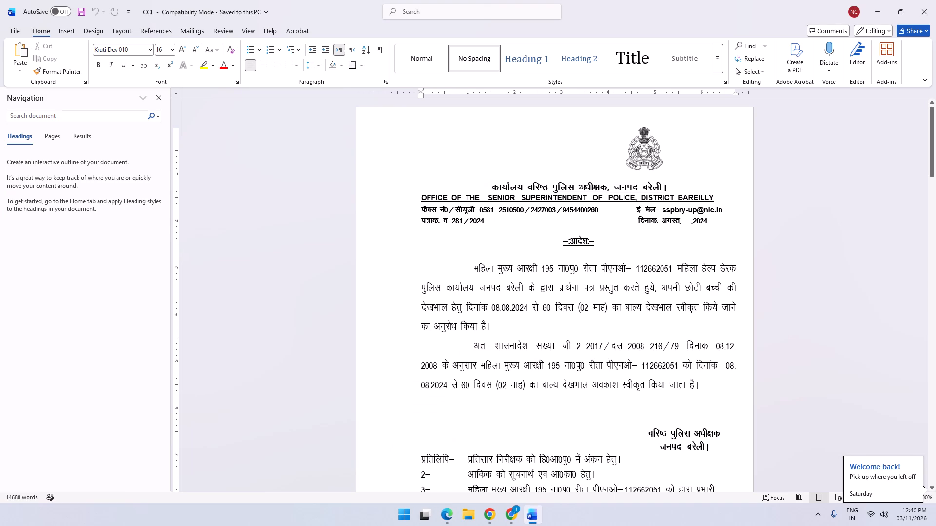
key(ctrl+End)
key(ctrl+End)
key(ctrl+End)
key(ctrl+End)
key(ctrl+End)
key(ctrl+End)
key(ctrl+End)
scroll(541, 309, up, 2)
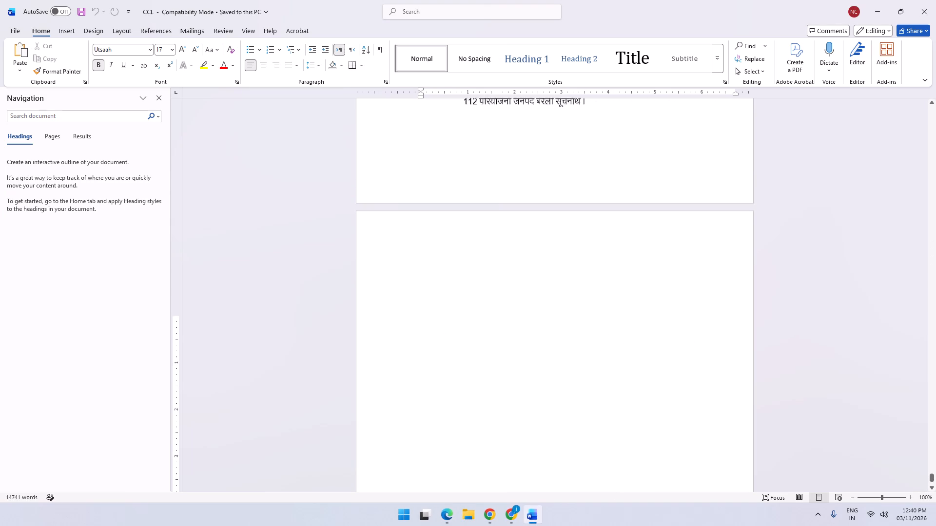
scroll(546, 311, up, 7)
scroll(775, 168, down, 1)
scroll(774, 168, up, 11)
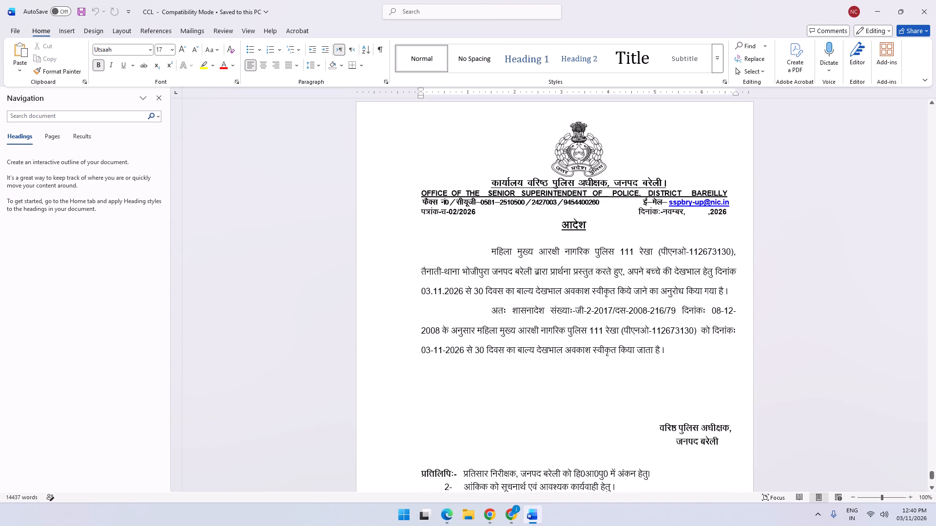
click(432, 351)
key(Left)
key(BackSpace)
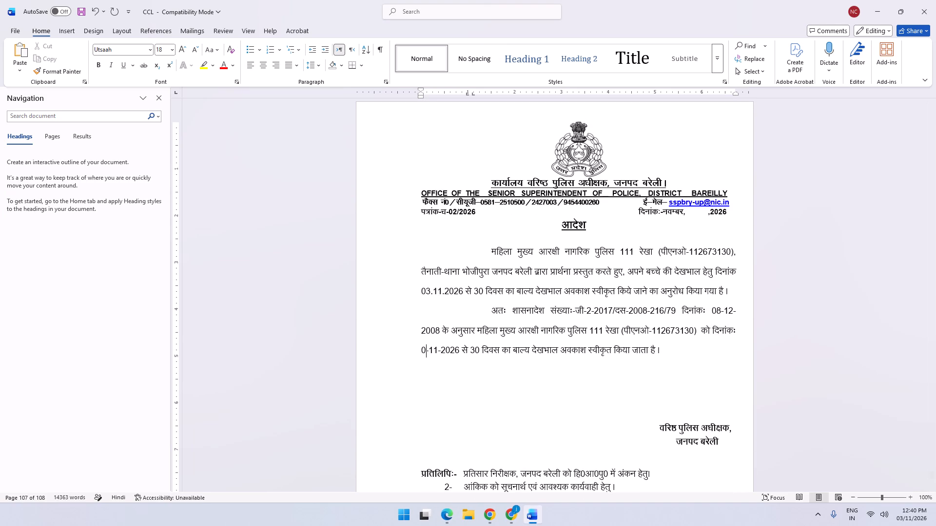
key(4)
Print only the current page, the corrected leave order, on the HP LaserJet 1020.
key(ctrl+p)
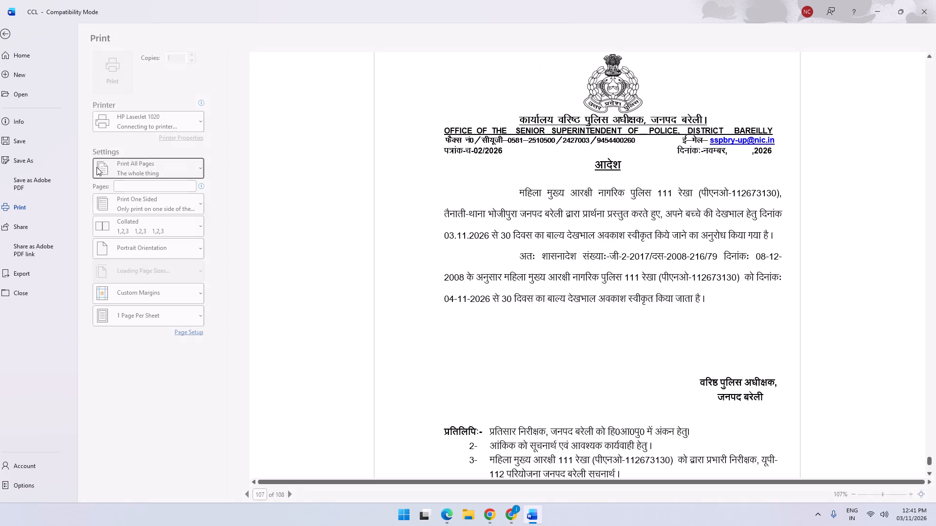
click(156, 171)
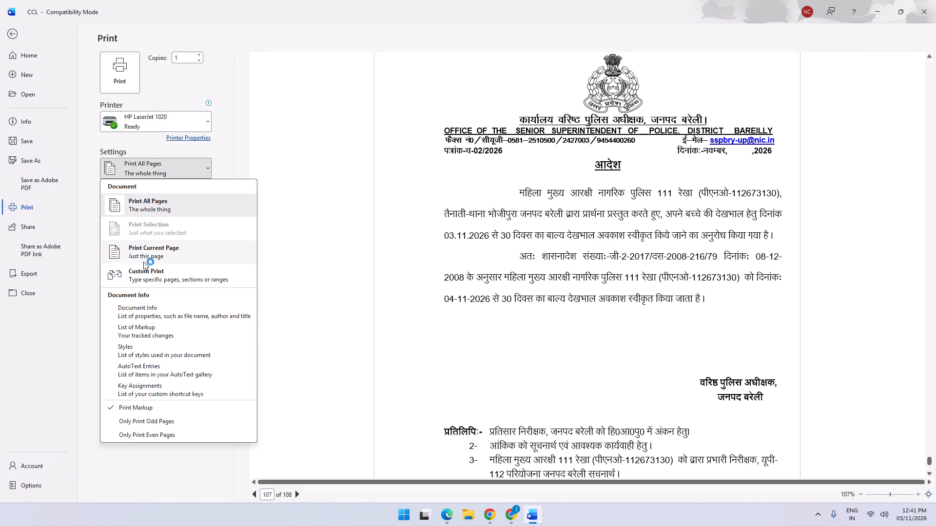
click(148, 253)
click(123, 84)
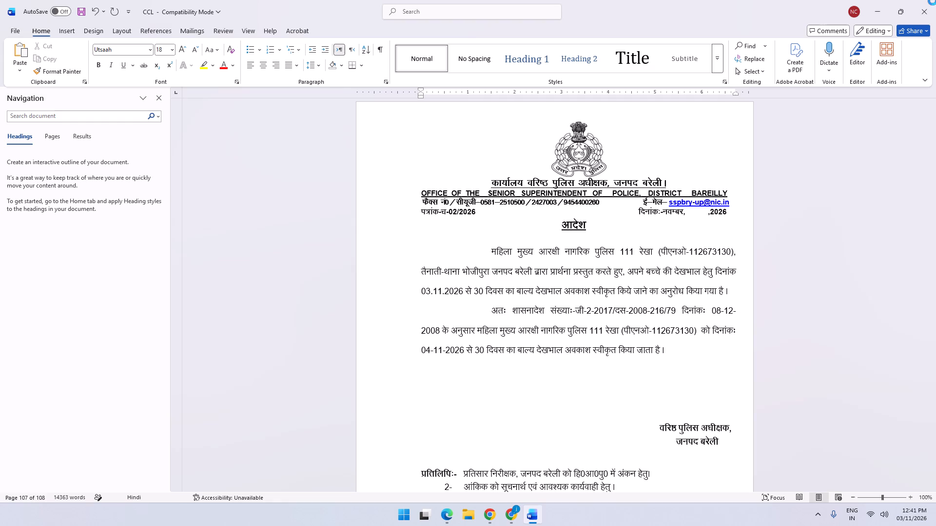